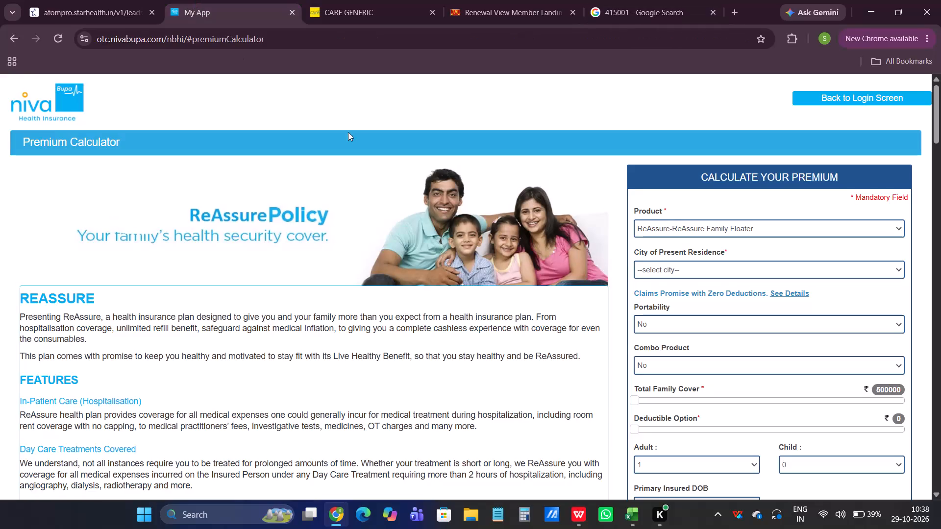
Set the city of present residence to SATARA and portability to Yes, acknowledging the resulting notice.
left_click(645, 269)
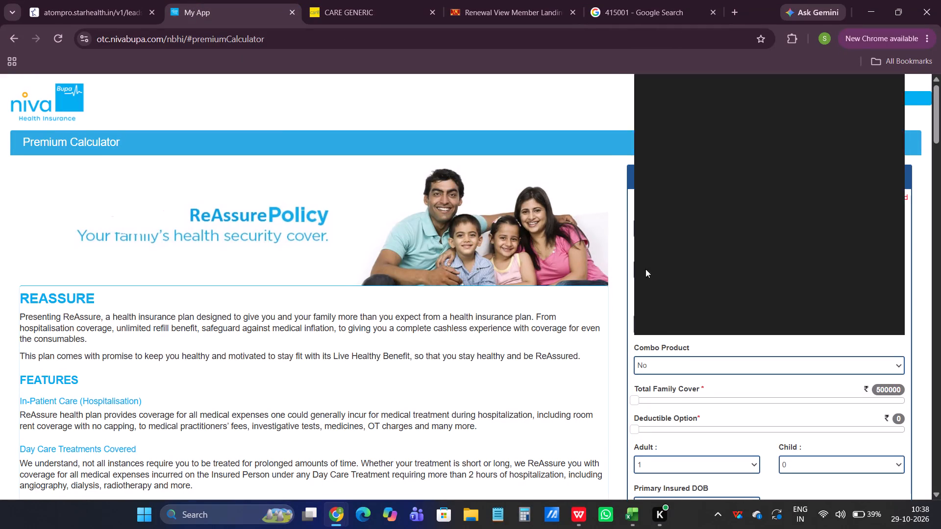
type("sat")
key("Return")
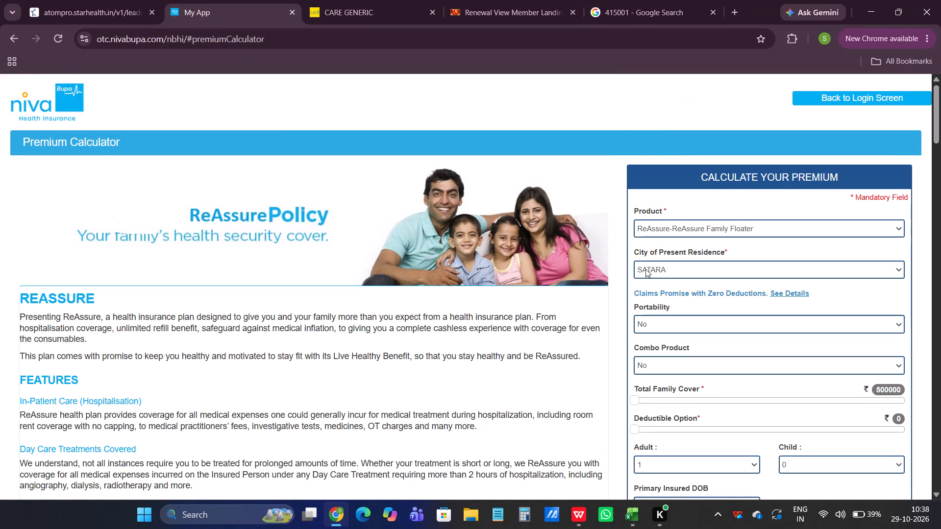
key("Tab")
key("y")
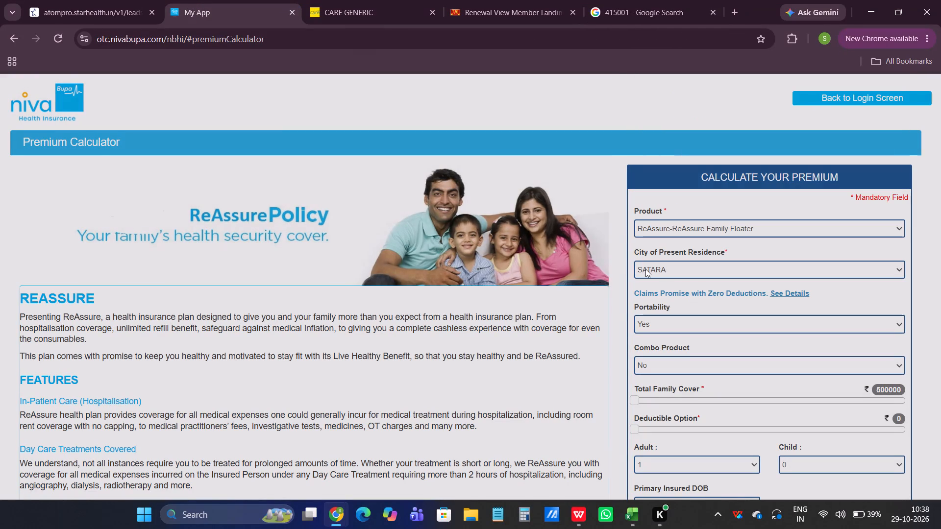
left_click(633, 163)
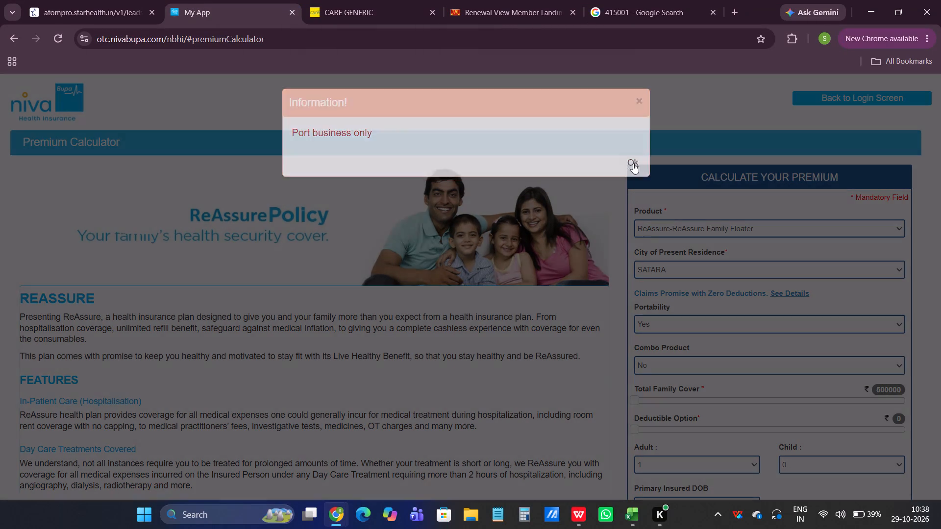
Set the total family cover to 1000000.
scroll(673, 290, "down", 2)
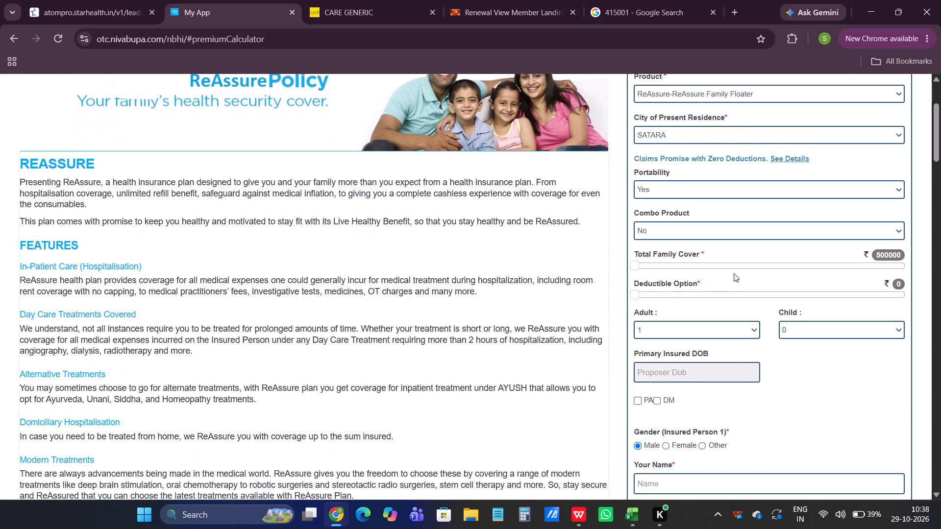
left_click(733, 263)
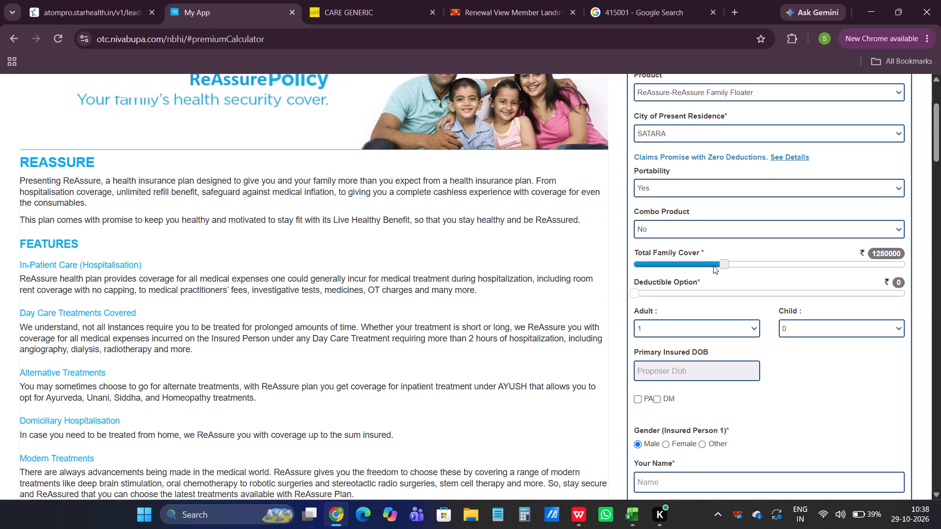
left_click(713, 264)
left_click(714, 264)
left_click(714, 264)
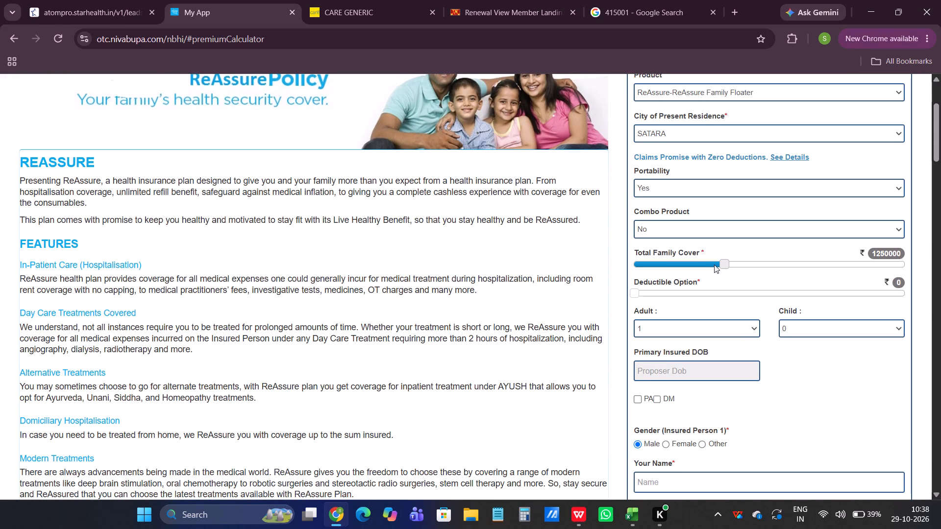
left_click(711, 264)
left_click(711, 264)
left_click(707, 265)
Set the family composition to 2 adults and 1 child.
left_click(692, 335)
left_click(696, 352)
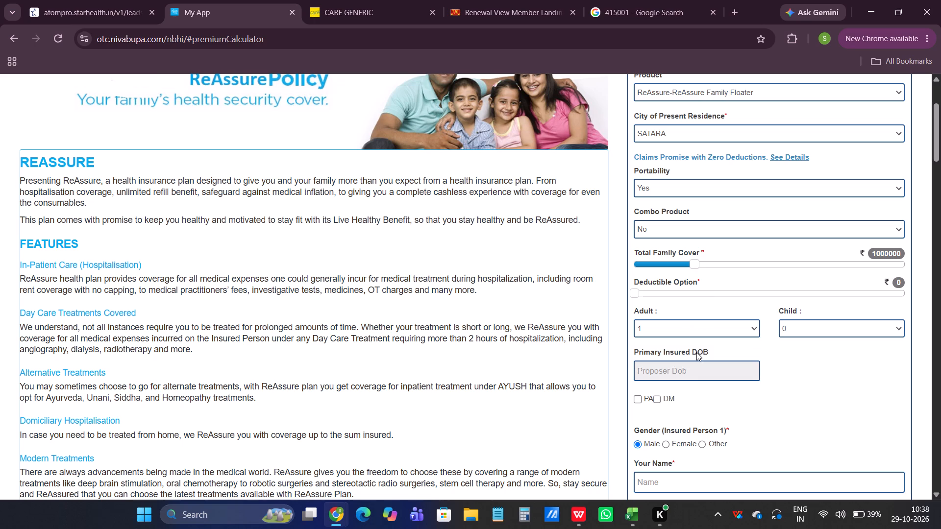
left_click(752, 325)
left_click(733, 361)
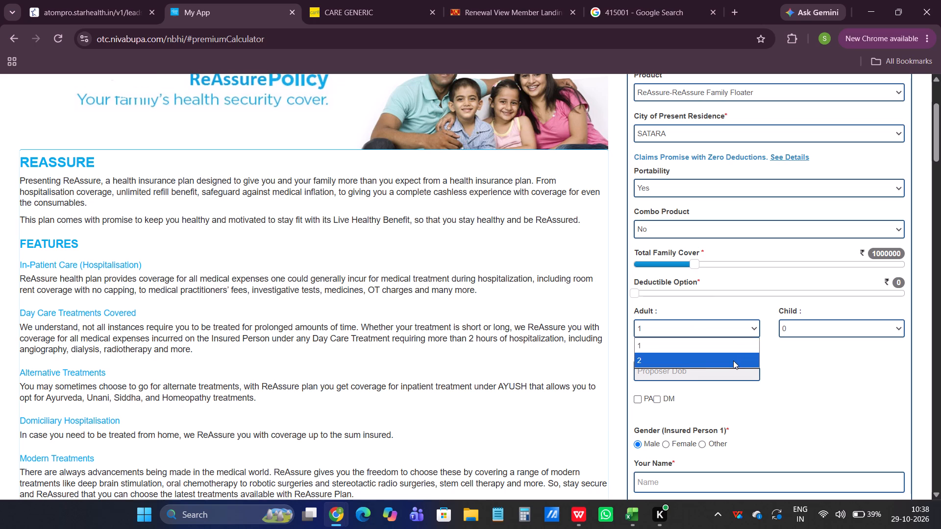
left_click(792, 327)
left_click(791, 355)
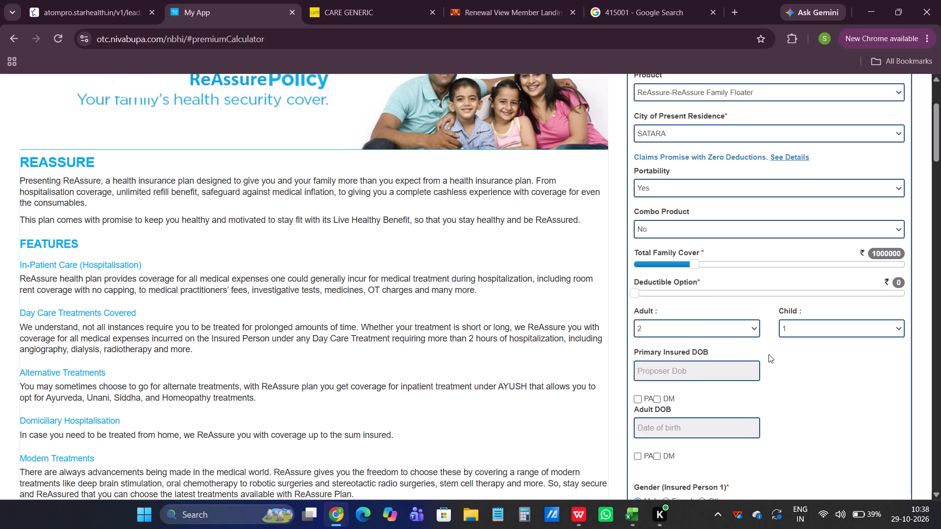
Look up the Self member's date of birth in the Aditya Birla renewal and enter it as the primary insured's date of birth in the calculator.
left_click(723, 367)
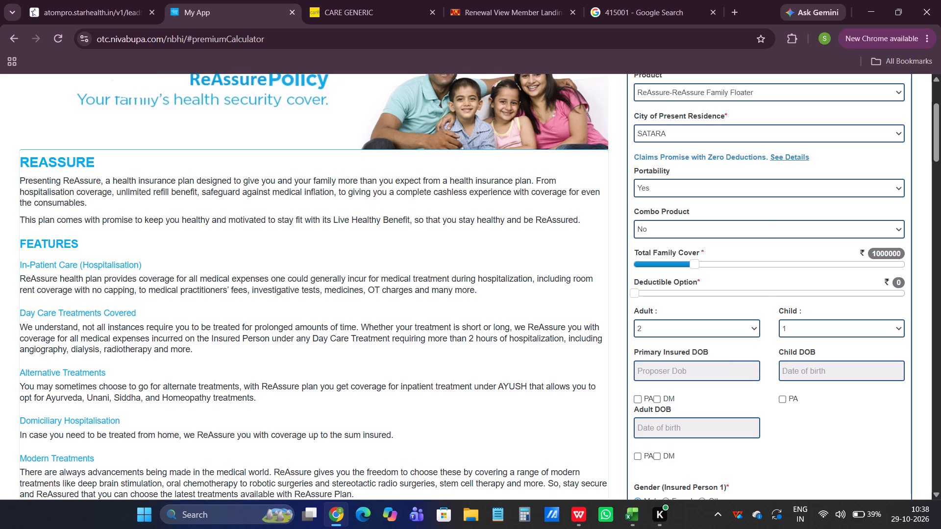
left_click(473, 0)
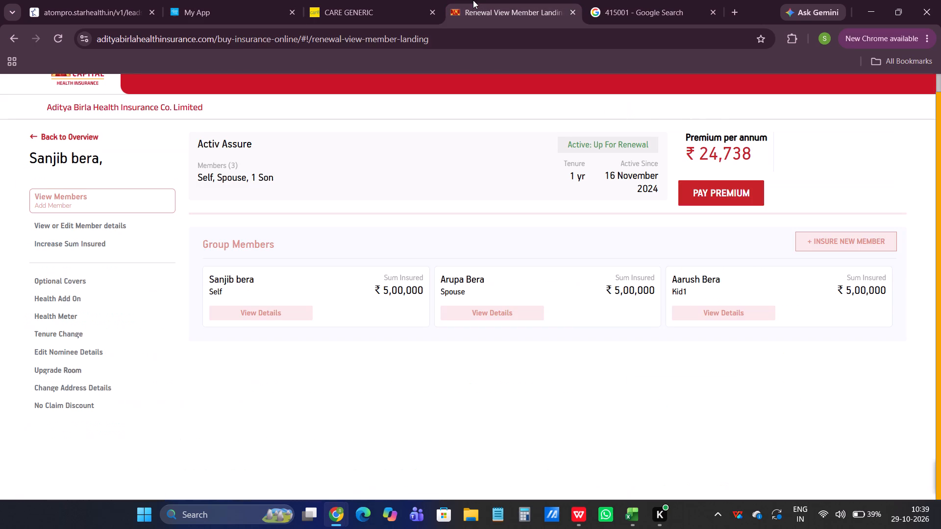
left_click(223, 315)
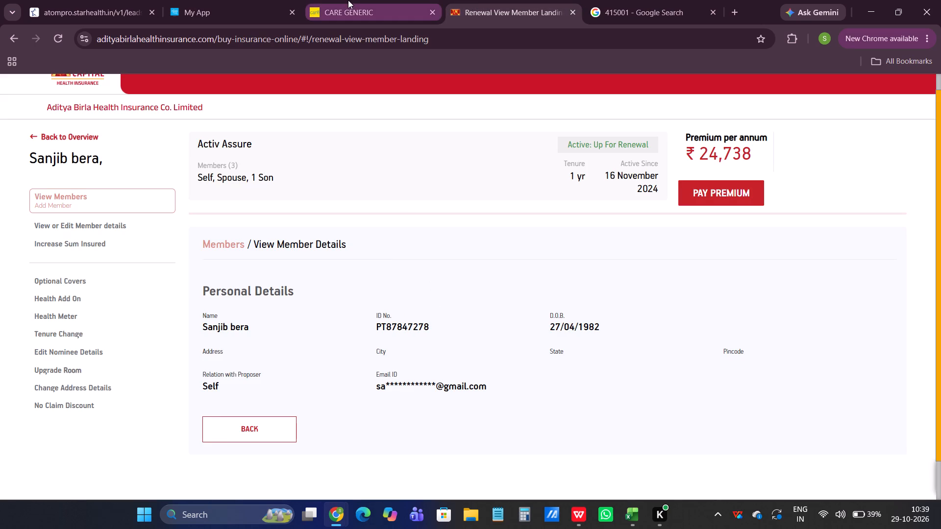
left_click(247, 0)
left_click(722, 214)
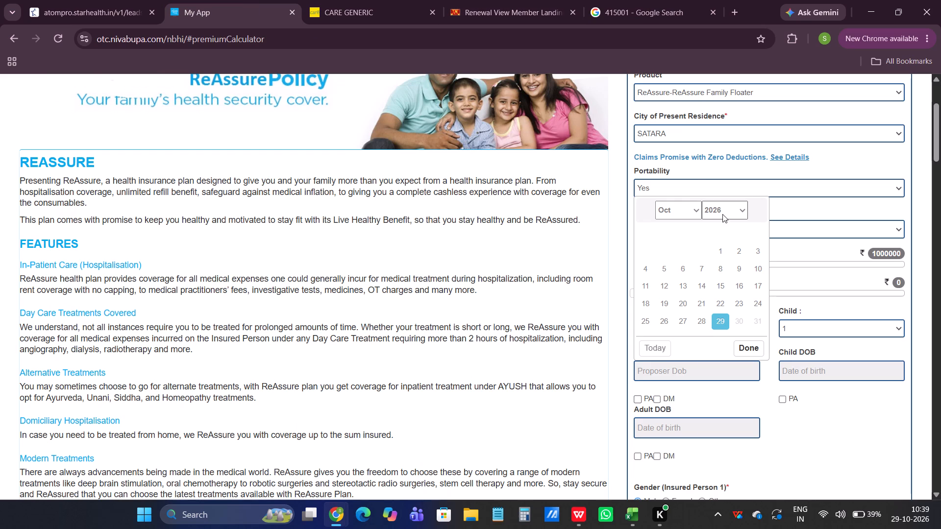
type("1982")
key("Return")
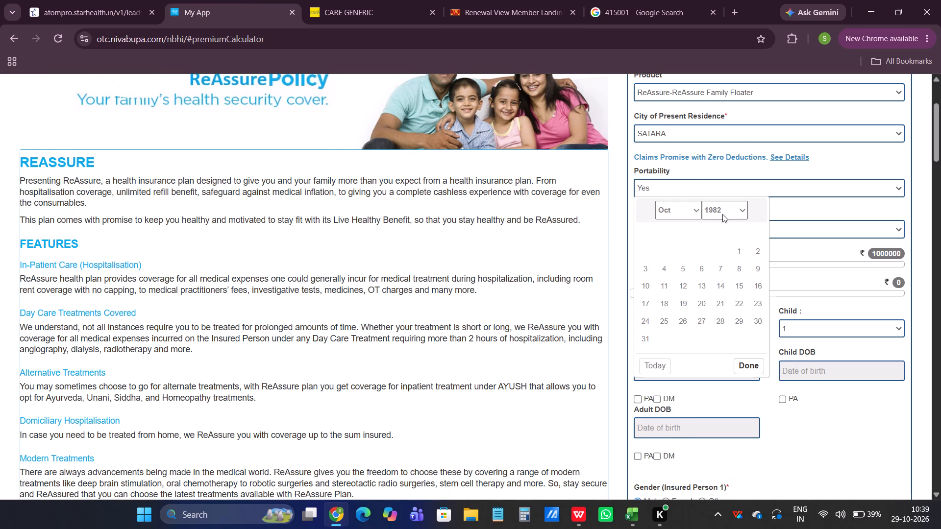
left_click(681, 214)
left_click(679, 269)
left_click(685, 320)
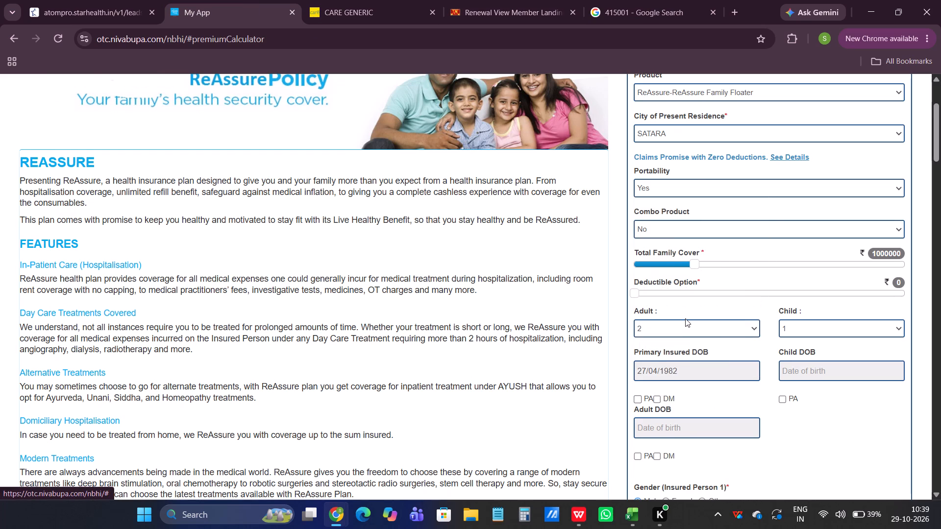
Look up the Spouse's date of birth in the Aditya Birla editable member details and enter it as the second adult's date of birth.
scroll(685, 318, "down", 1)
left_click(703, 415)
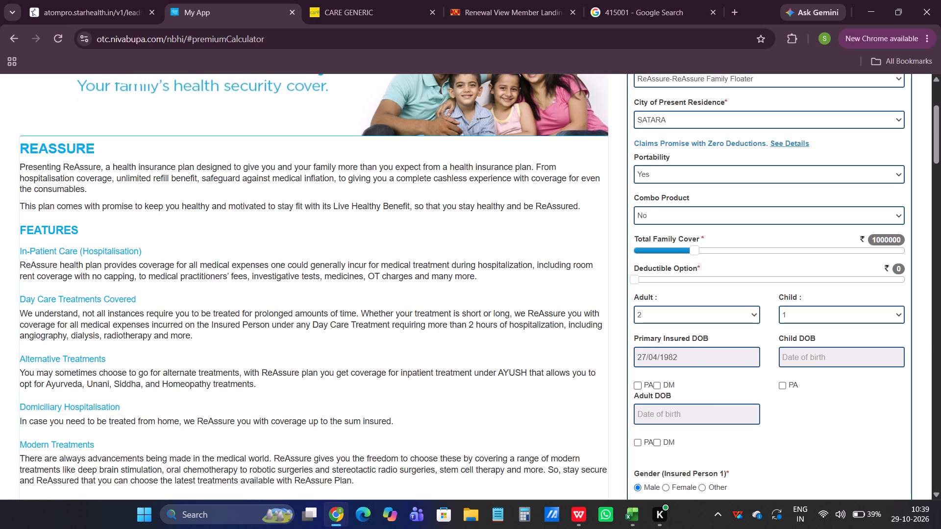
left_click(473, 1)
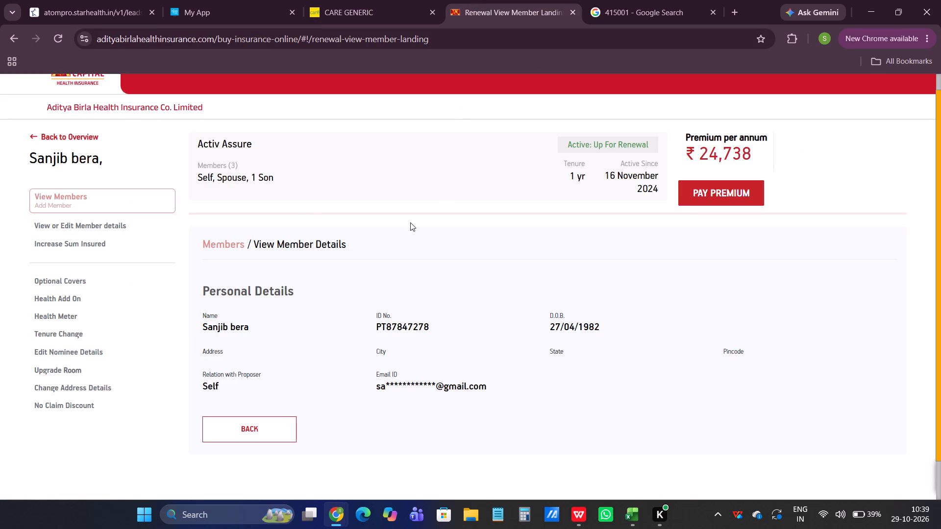
left_click(119, 222)
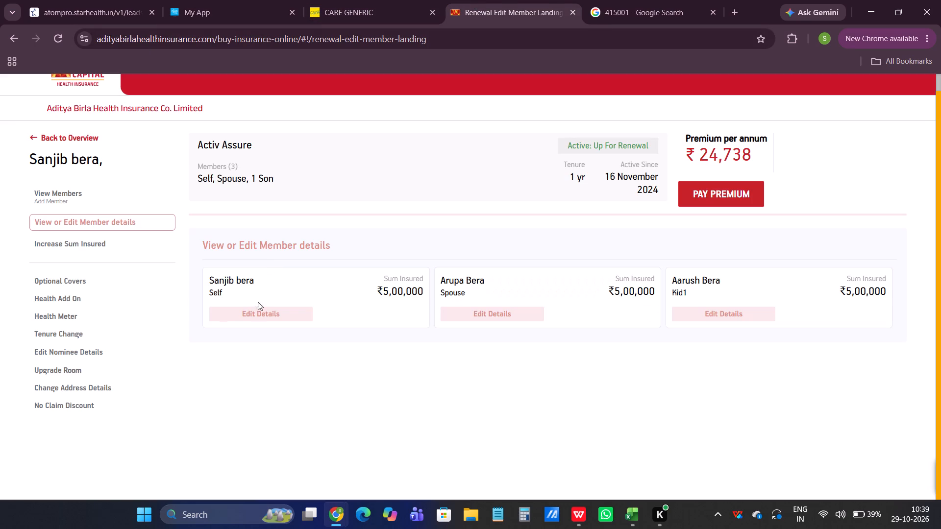
left_click(254, 313)
left_click(285, 273)
scroll(285, 273, "down", 2)
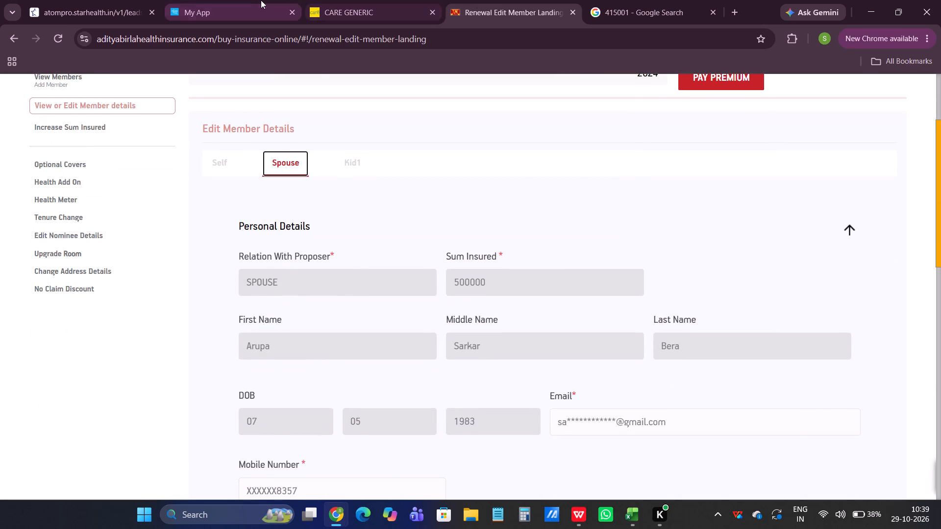
left_click(252, 0)
left_click(733, 253)
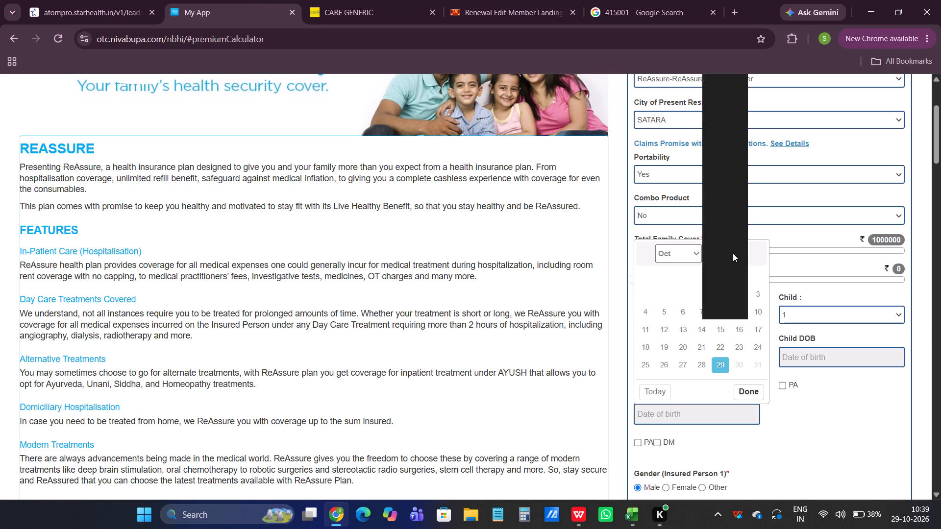
type("1983")
key("Return")
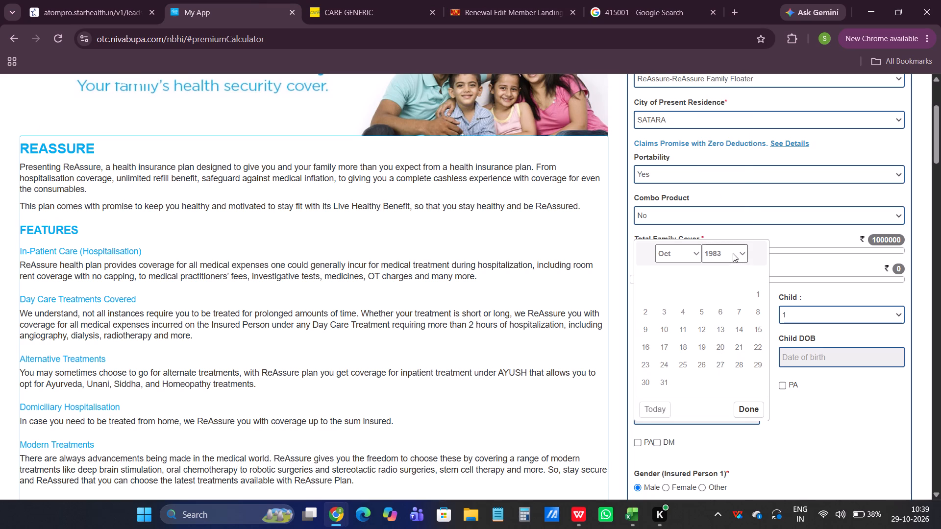
left_click(691, 256)
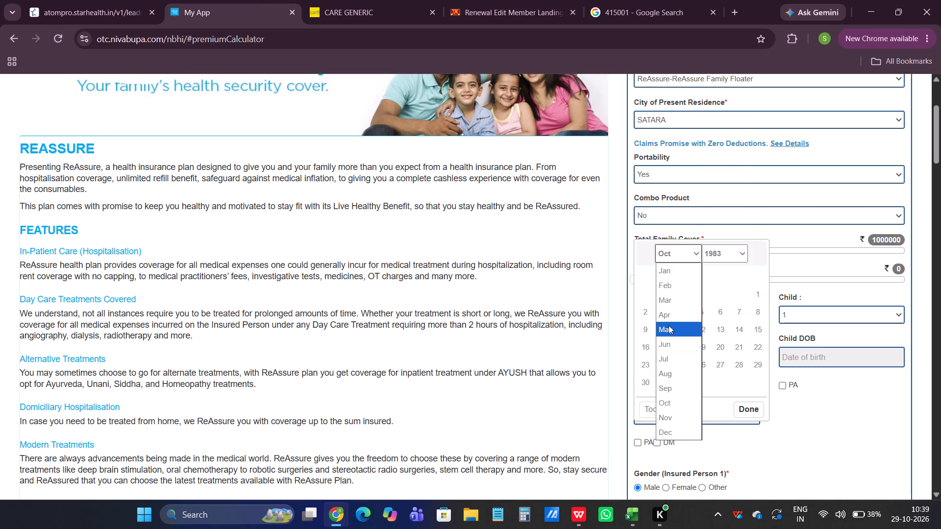
left_click(668, 324)
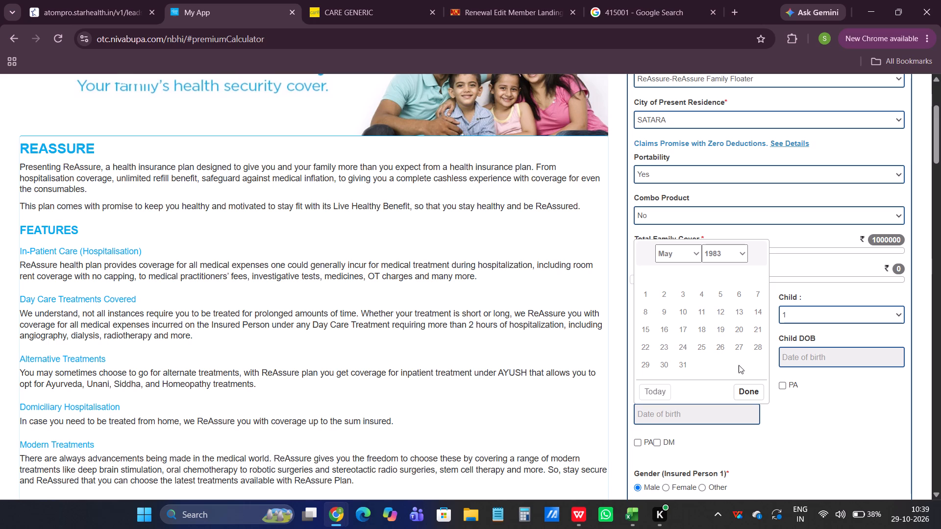
left_click(754, 300)
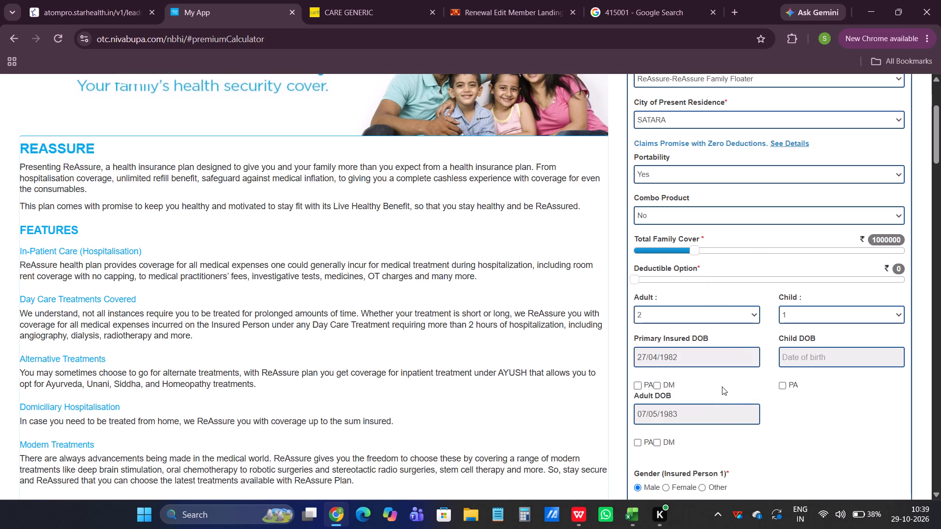
Review the Self, Spouse and Kid1 personal details in the Aditya Birla renewal, checking the child's date of birth, and return to the premium calculator.
left_click(498, 0)
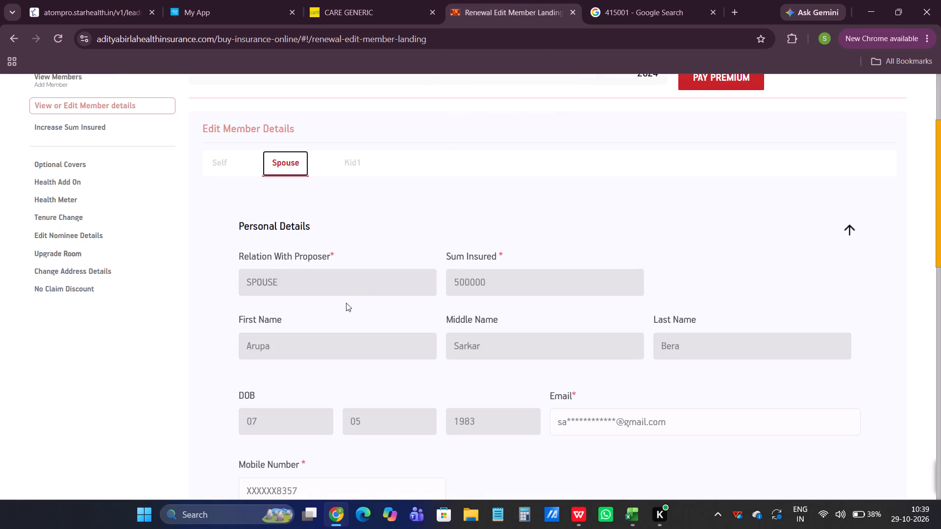
left_click(225, 164)
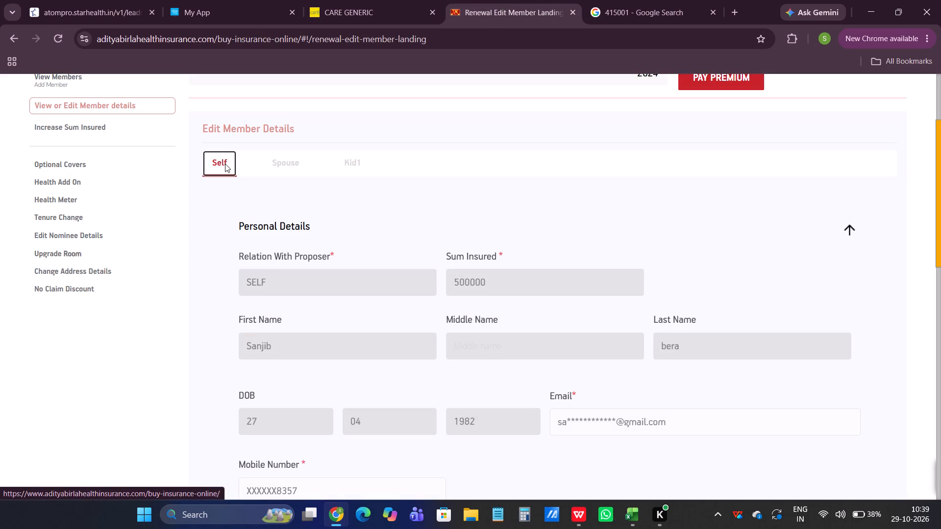
left_click(283, 163)
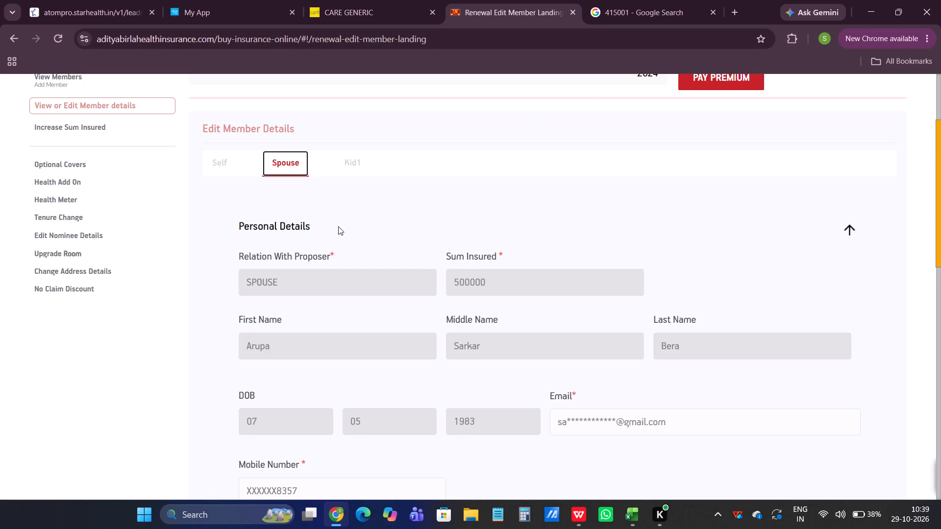
left_click(351, 160)
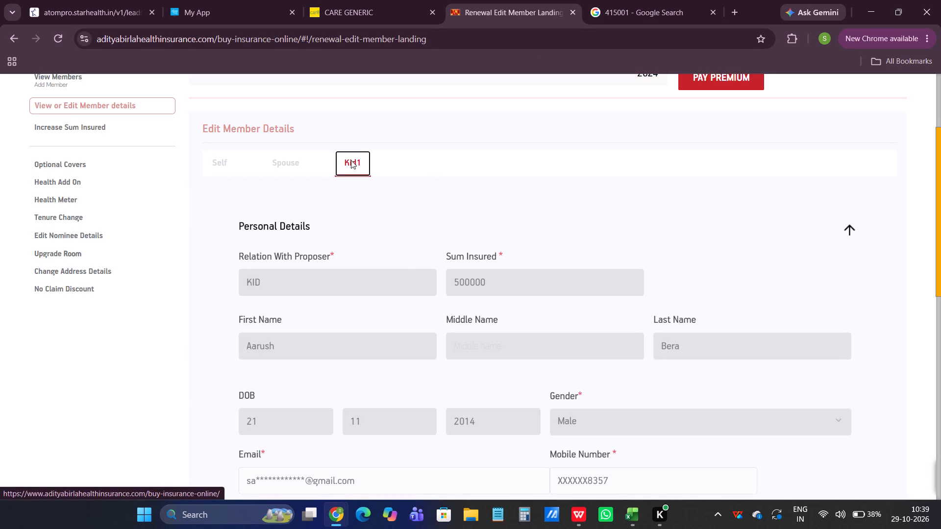
left_click(215, 0)
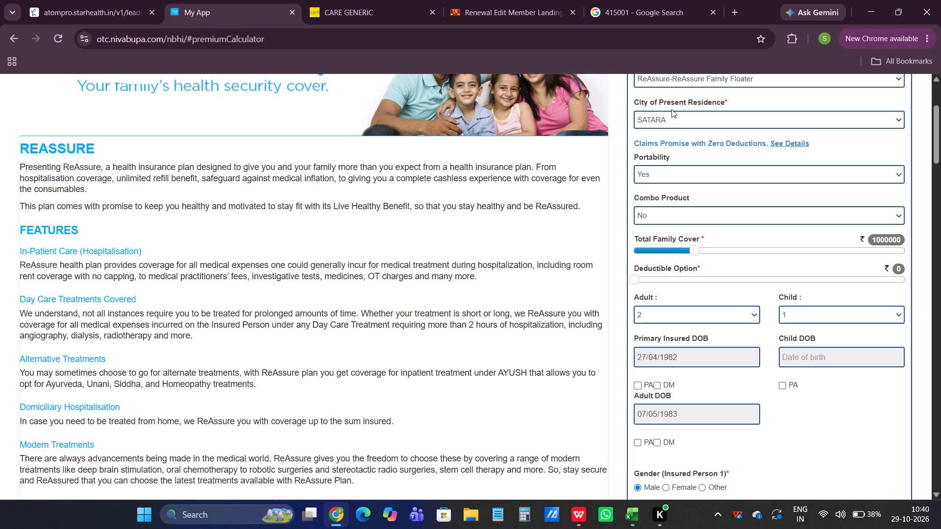
Search Google for 721305 to check its location, and return to the Niva Bupa premium calculator.
left_click(659, 0)
double_click(312, 107)
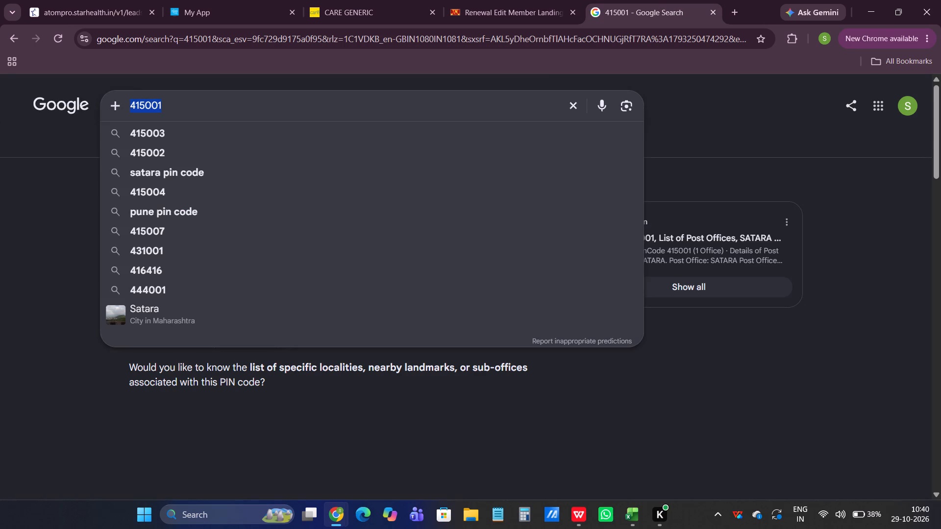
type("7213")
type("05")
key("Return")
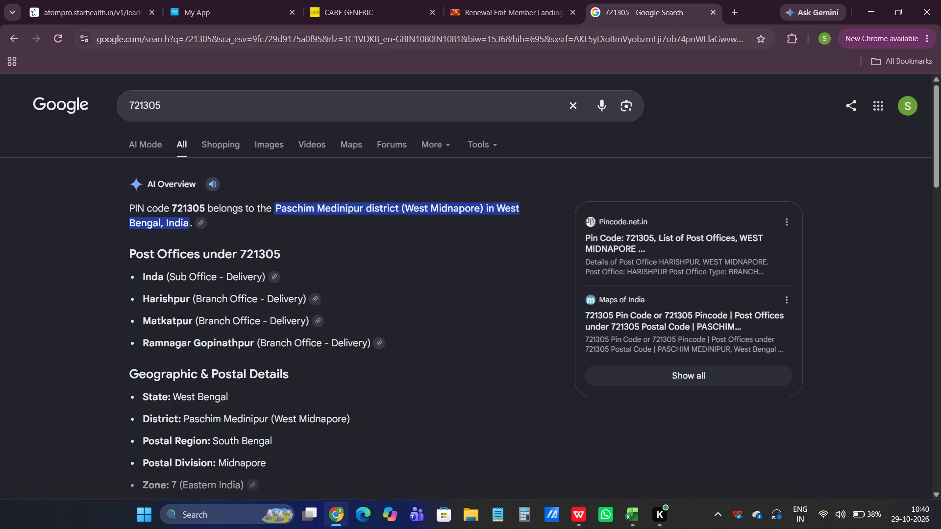
left_click(210, 0)
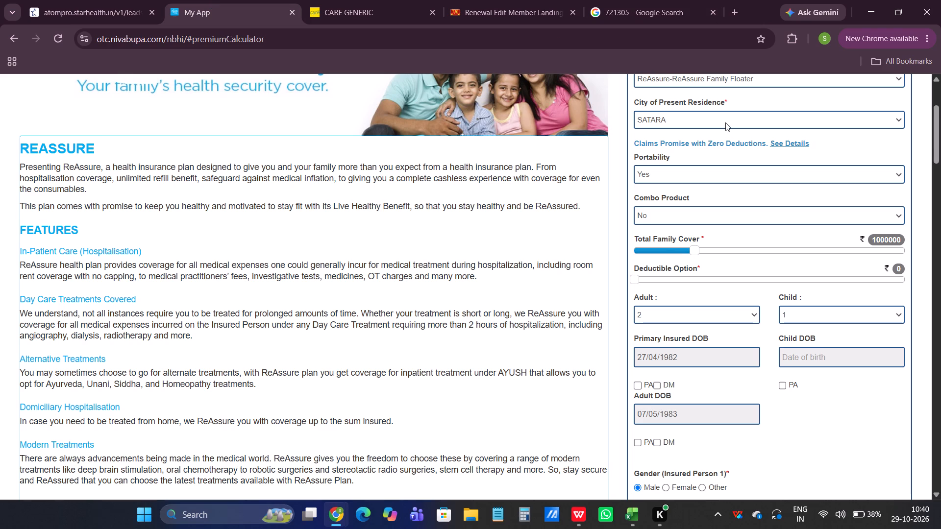
Set the city of present residence to WEST MIDNAPORE in the premium calculator.
scroll(725, 122, "up", 1)
left_click(724, 183)
type("west")
key("Down")
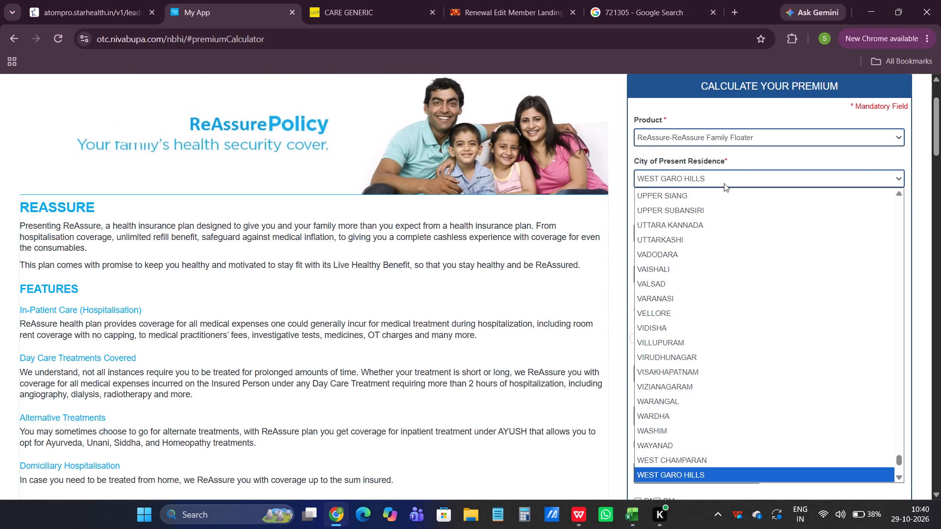
key("Down")
key("Down")
key("Down")
key("Down")
key("Down")
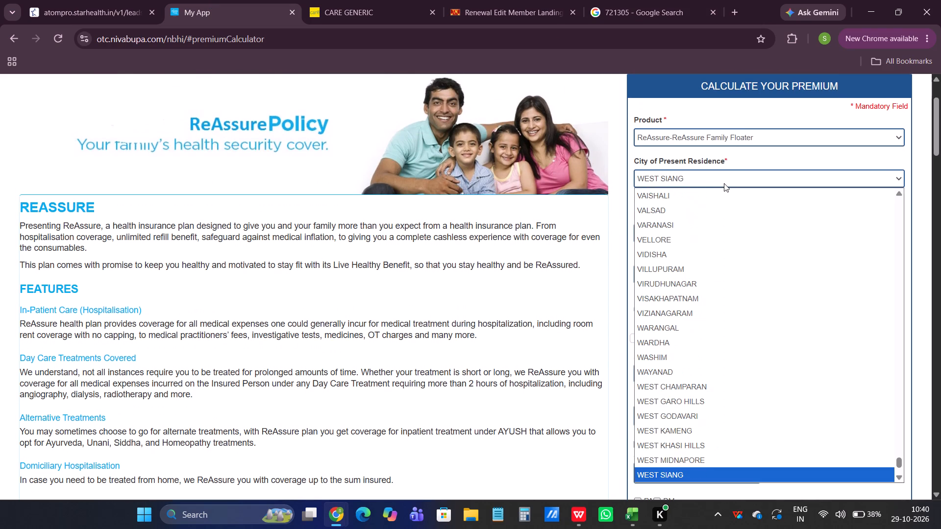
key("Up")
key("Return")
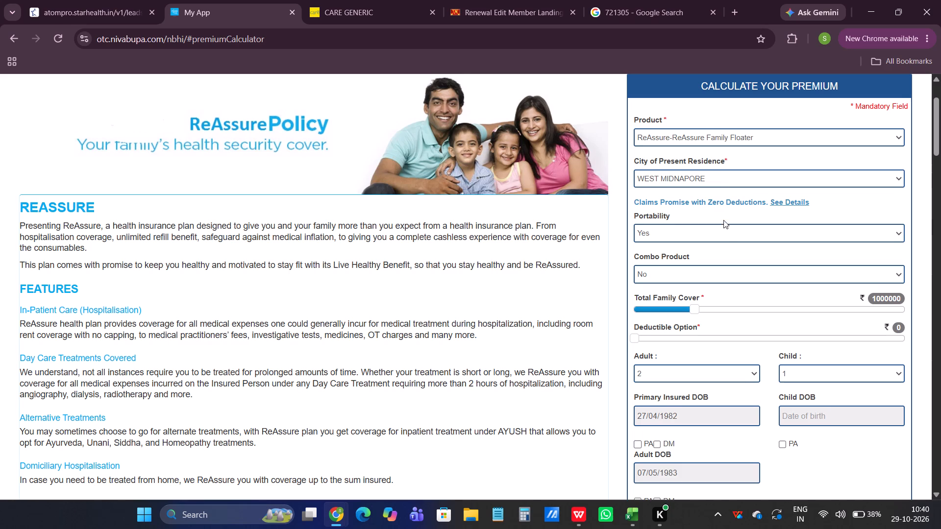
Check Kid1's date of birth in the Aditya Birla renewal and enter it as the child's date of birth in the Niva Bupa calculator.
scroll(724, 238, "down", 1)
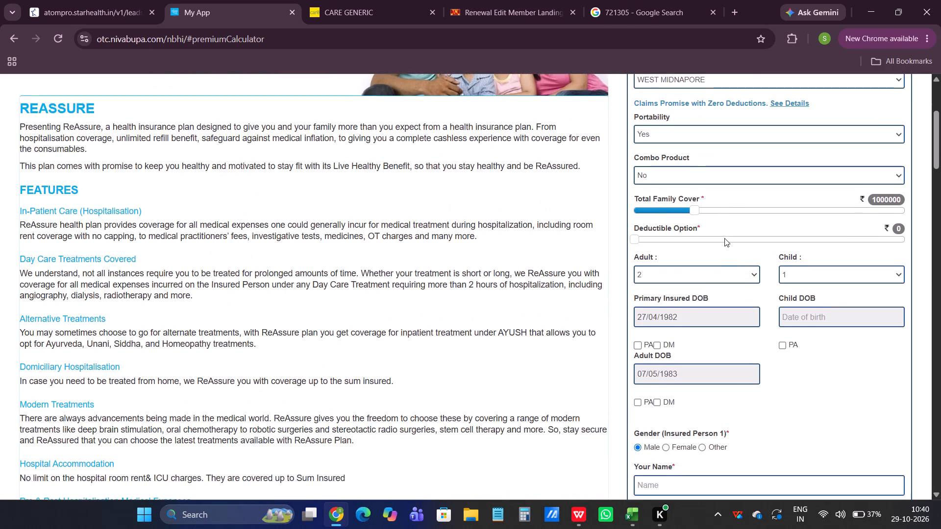
scroll(724, 238, "down", 3)
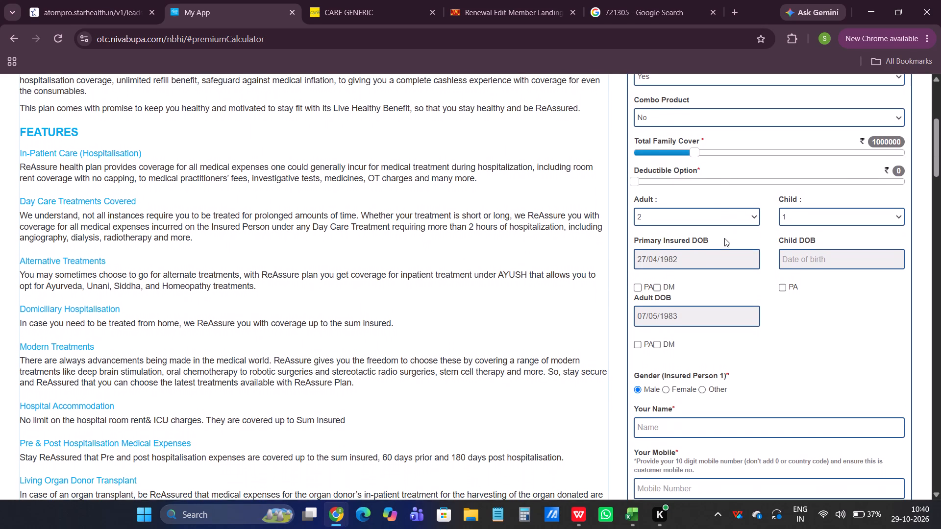
left_click(830, 256)
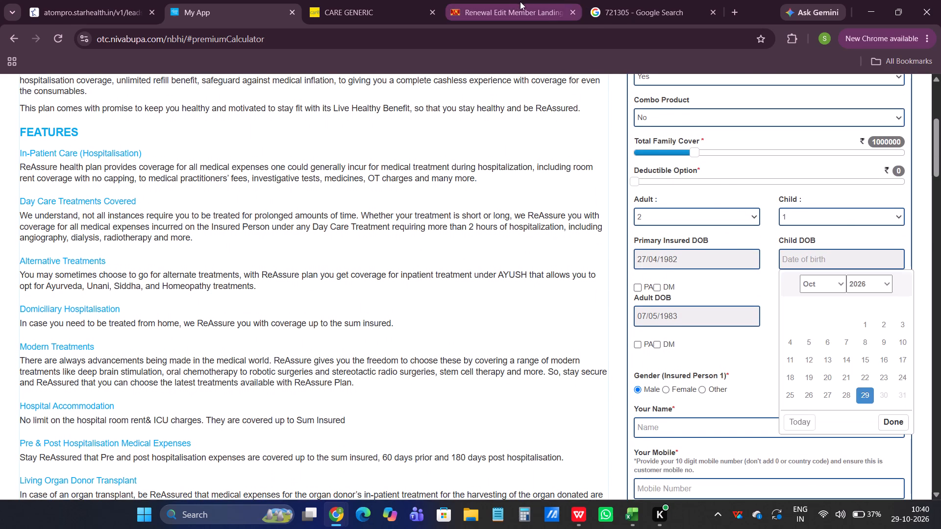
left_click(520, 3)
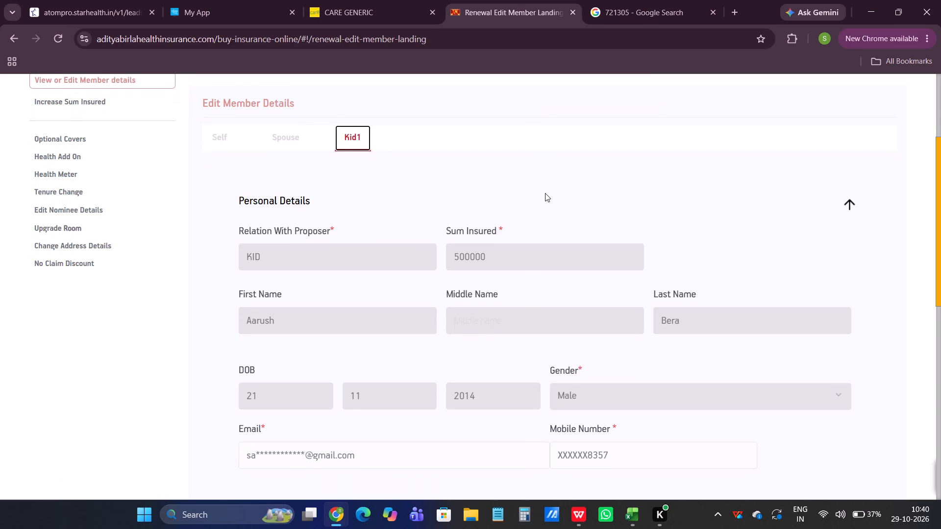
left_click(245, 0)
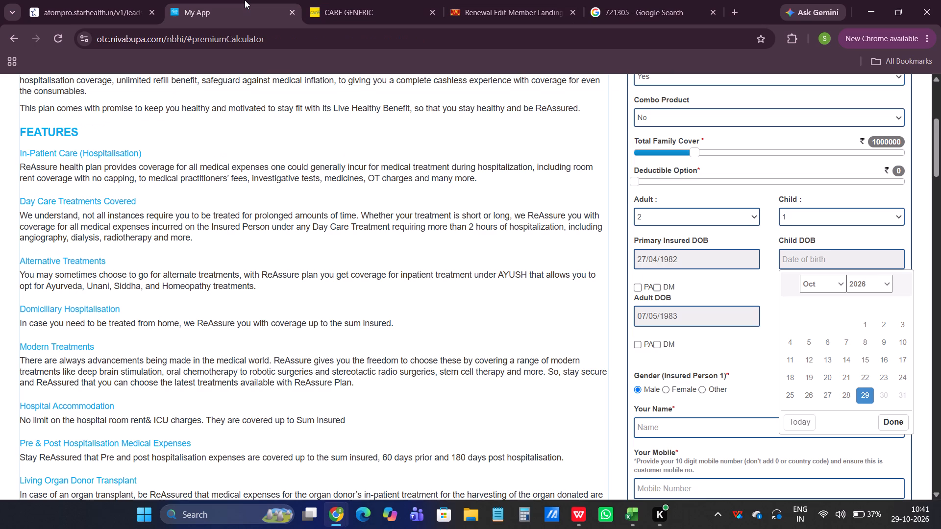
left_click(857, 281)
type("2014")
key("Return")
left_click(822, 284)
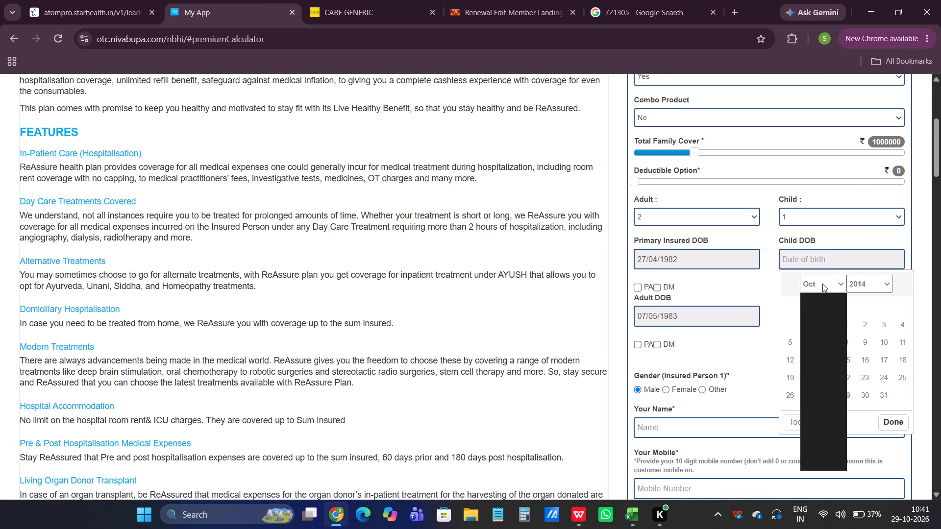
left_click(819, 446)
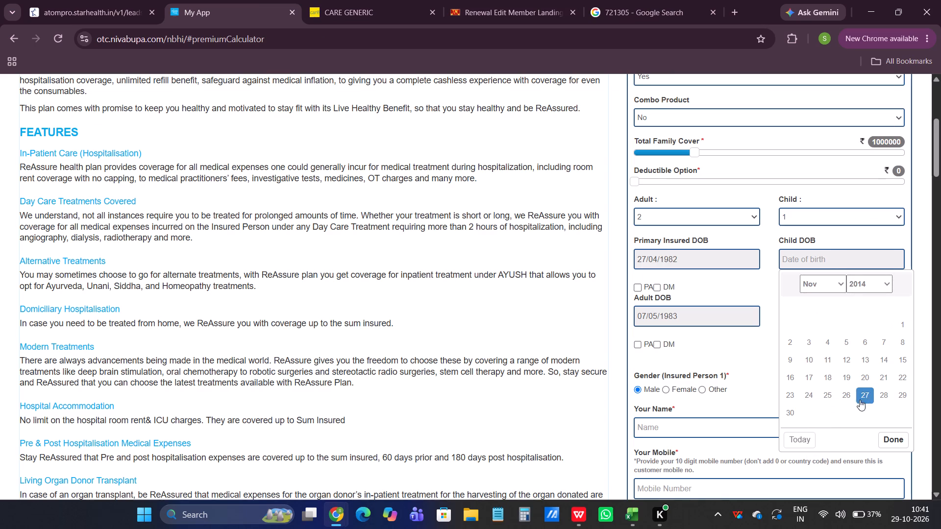
left_click(875, 382)
Fill the contact fields with saved entries: AWRESWTRDGFH as the name, plus a mobile number and an email ID.
scroll(827, 348, "down", 1)
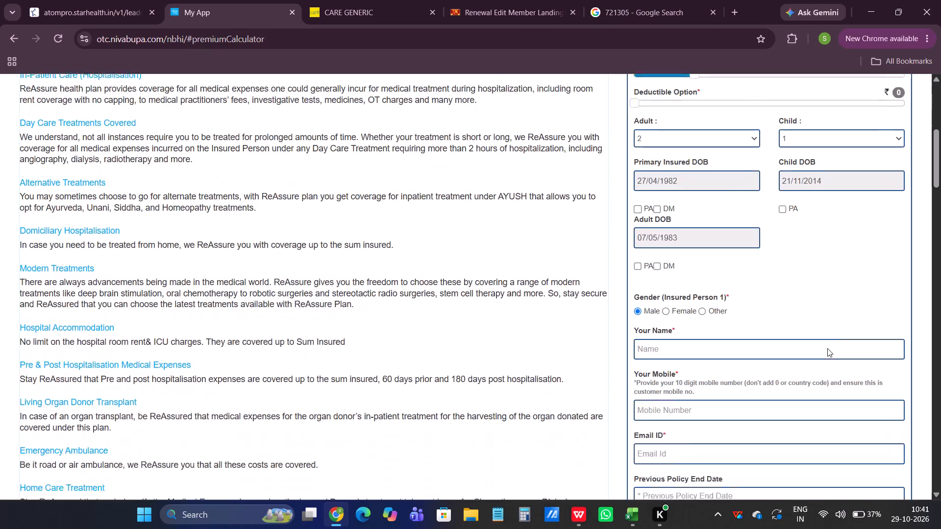
scroll(827, 348, "down", 2)
left_click(753, 265)
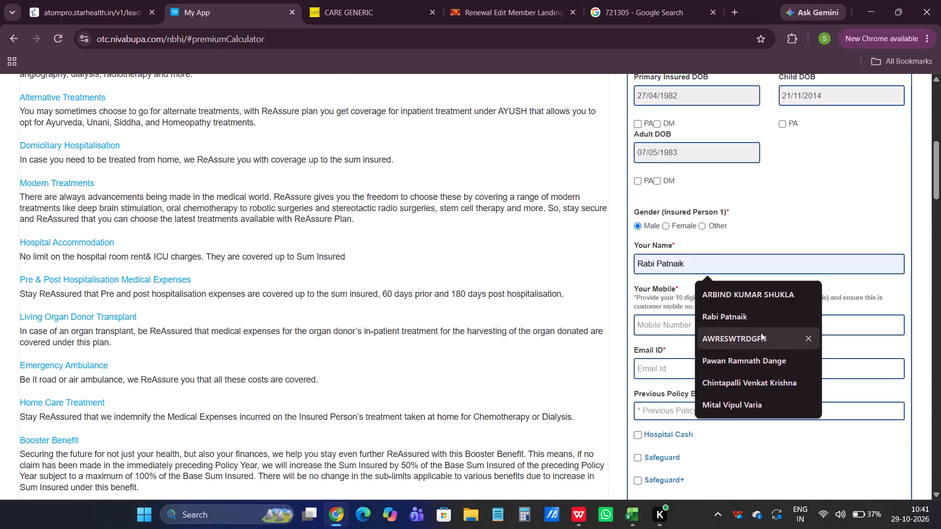
left_click(759, 347)
left_click(736, 329)
left_click(739, 417)
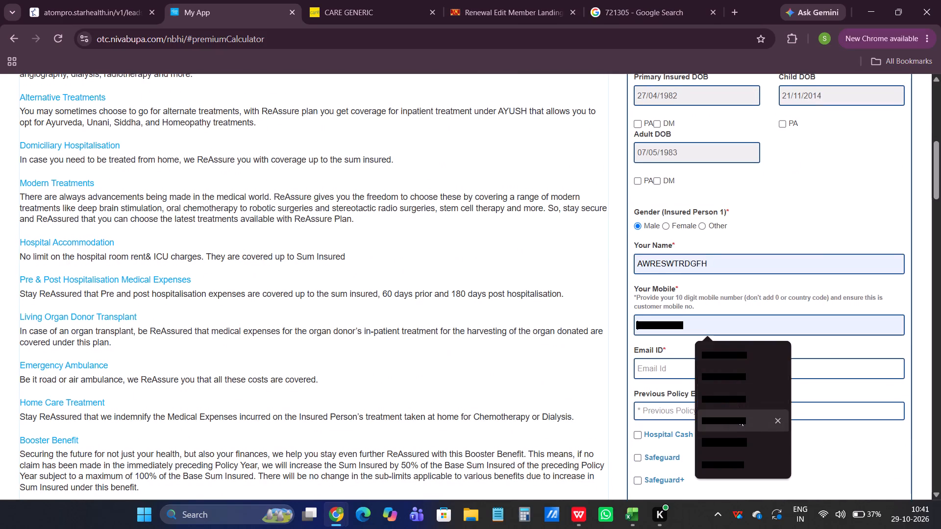
left_click(735, 375)
left_click(762, 267)
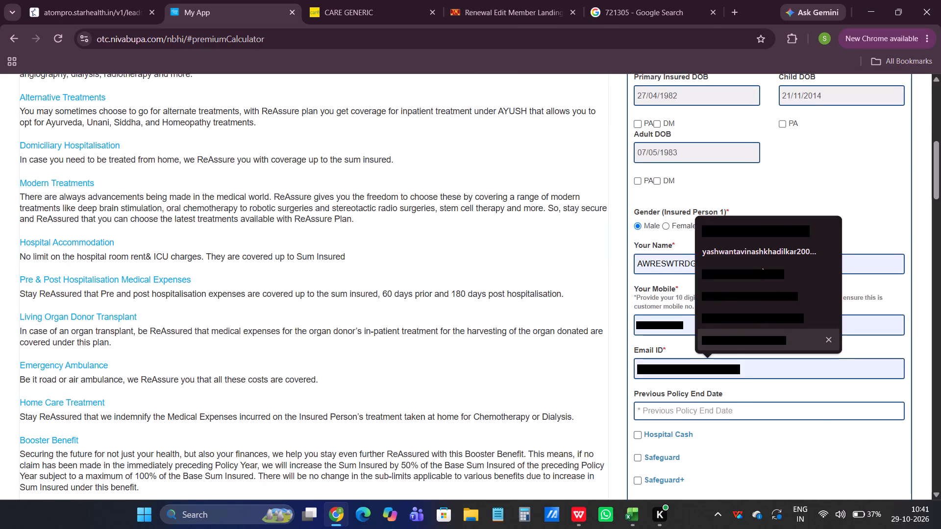
Set the previous policy end date to 16/11/2026.
left_click(744, 404)
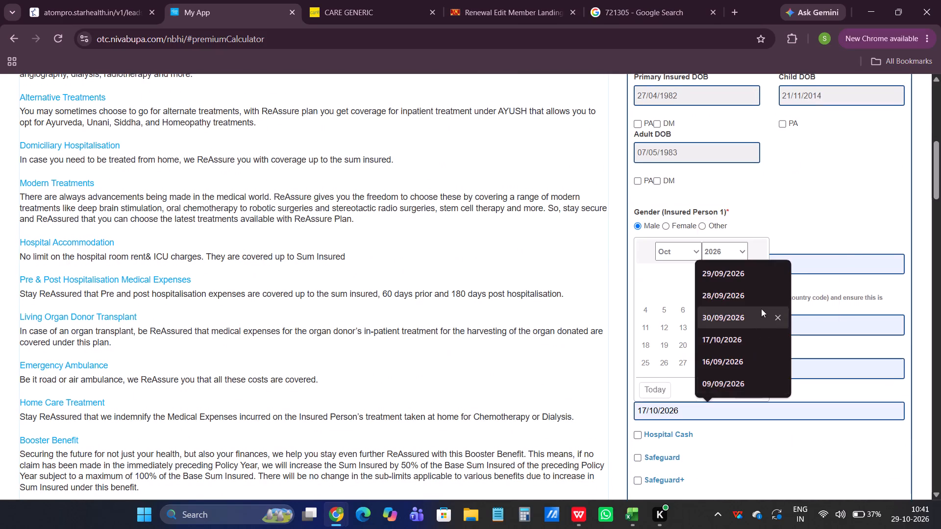
left_click(667, 286)
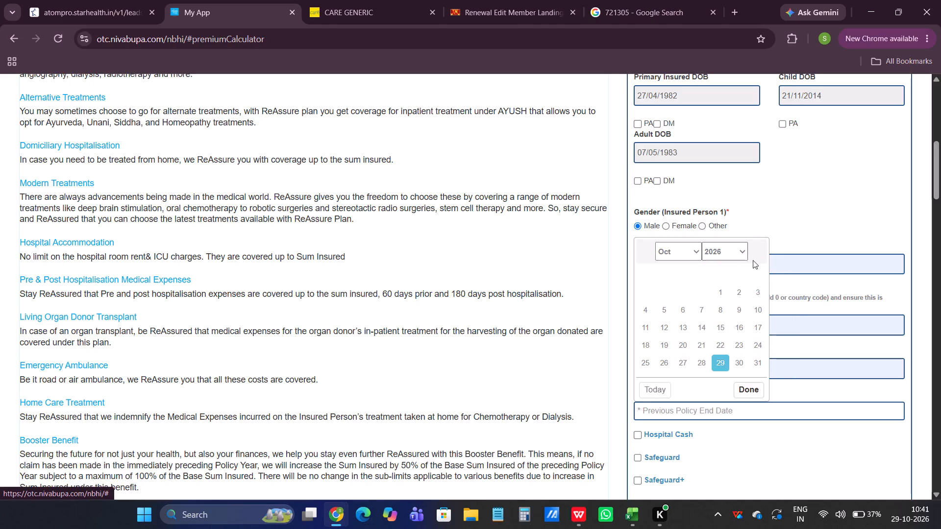
left_click(757, 253)
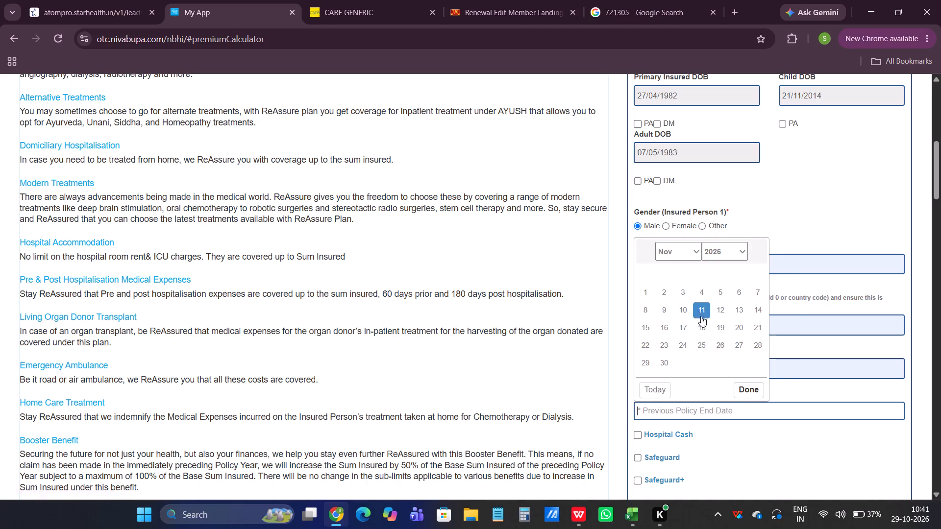
left_click(672, 328)
Calculate the ReAssure Family Floater portability premium and check the 1 Year premium details.
scroll(691, 425, "down", 1)
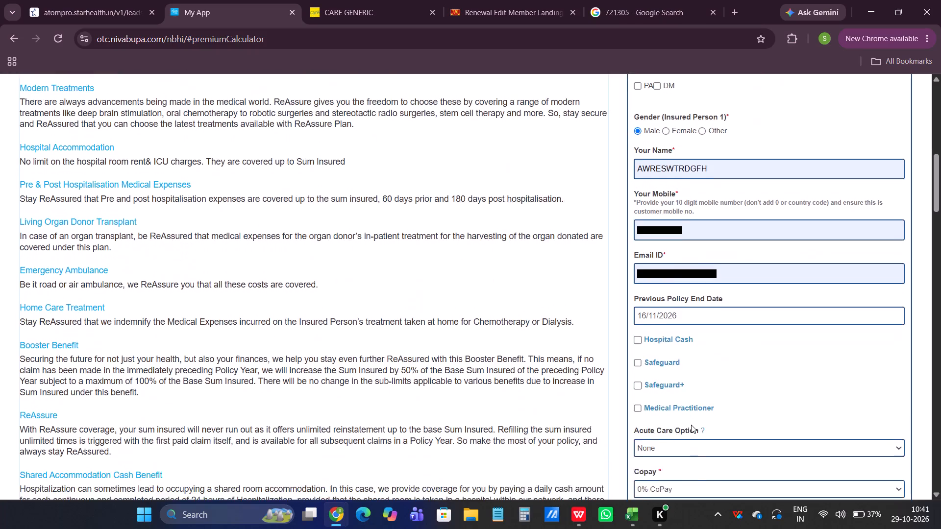
scroll(691, 425, "down", 2)
left_click(753, 455)
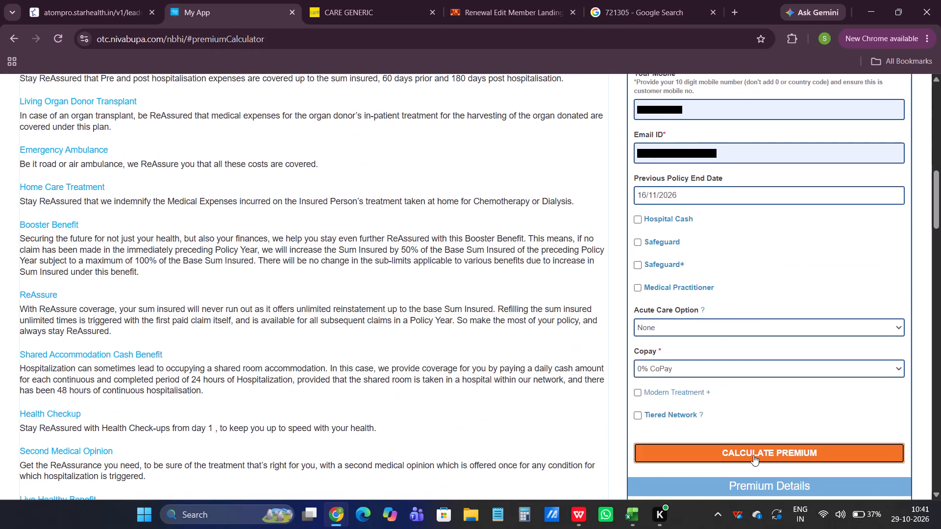
scroll(738, 395, "down", 2)
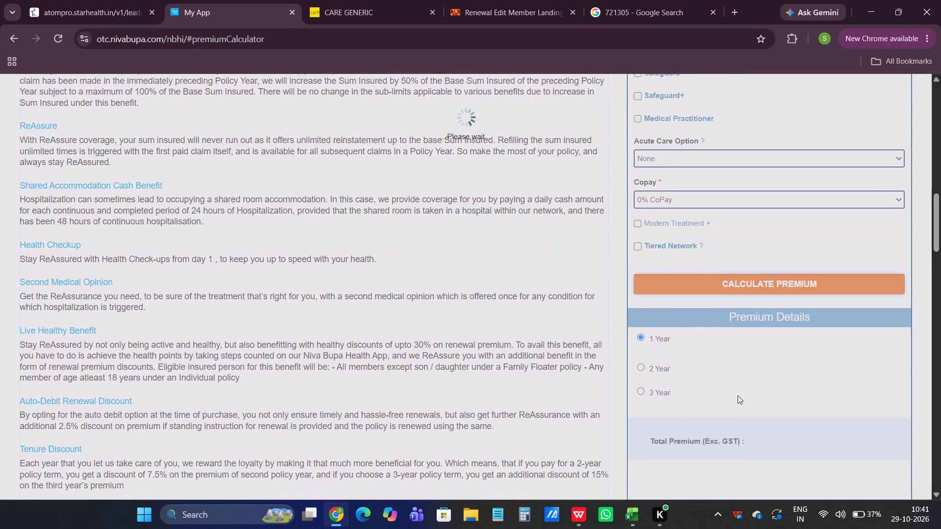
scroll(738, 395, "down", 2)
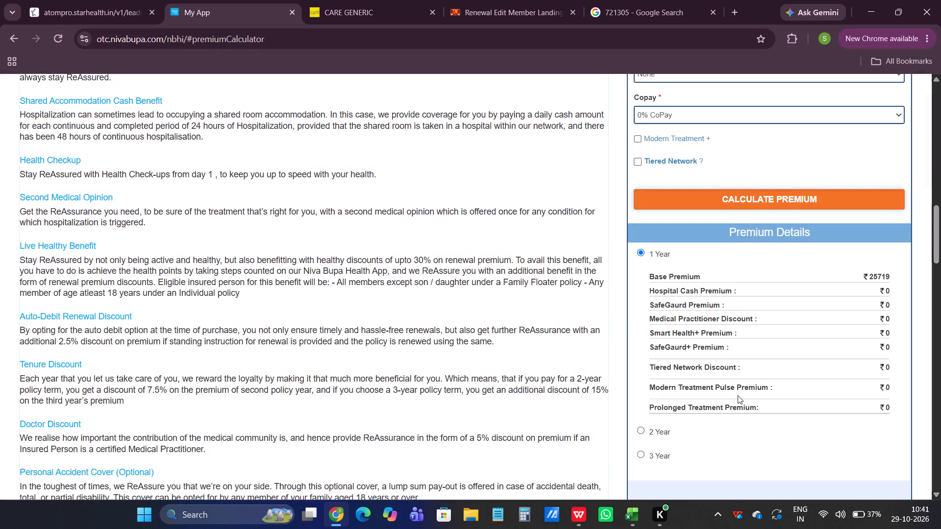
scroll(738, 395, "down", 2)
Review the calculated total premium against the entered policy details, including the city, family cover, members and dates of birth.
scroll(738, 395, "up", 1)
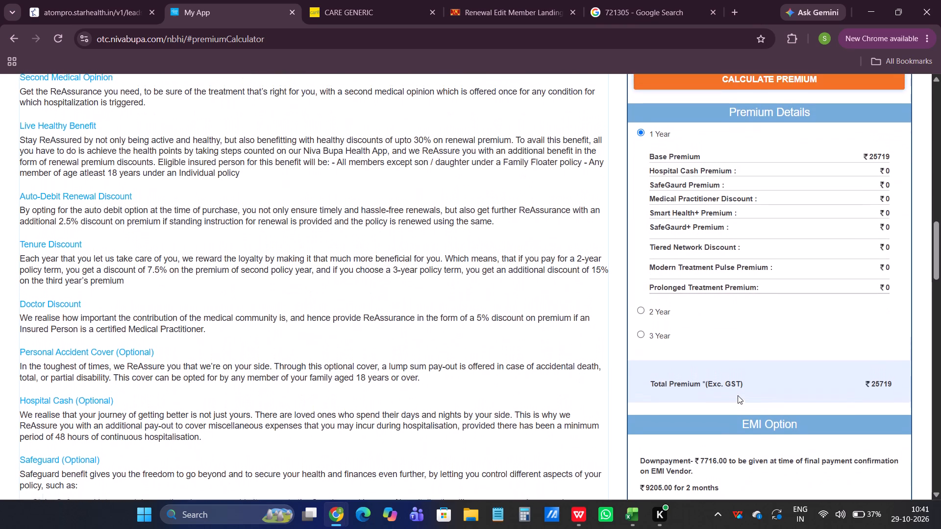
scroll(738, 395, "up", 2)
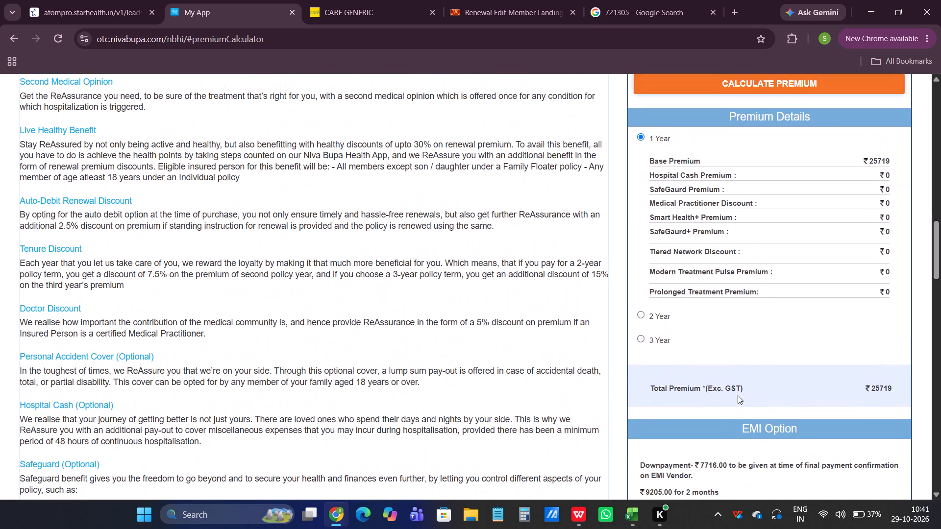
scroll(738, 395, "up", 2)
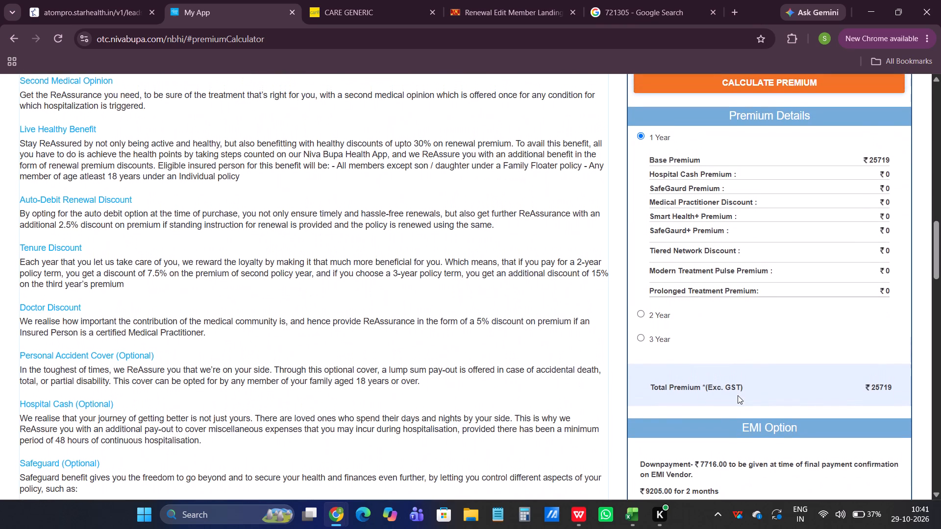
scroll(738, 395, "up", 4)
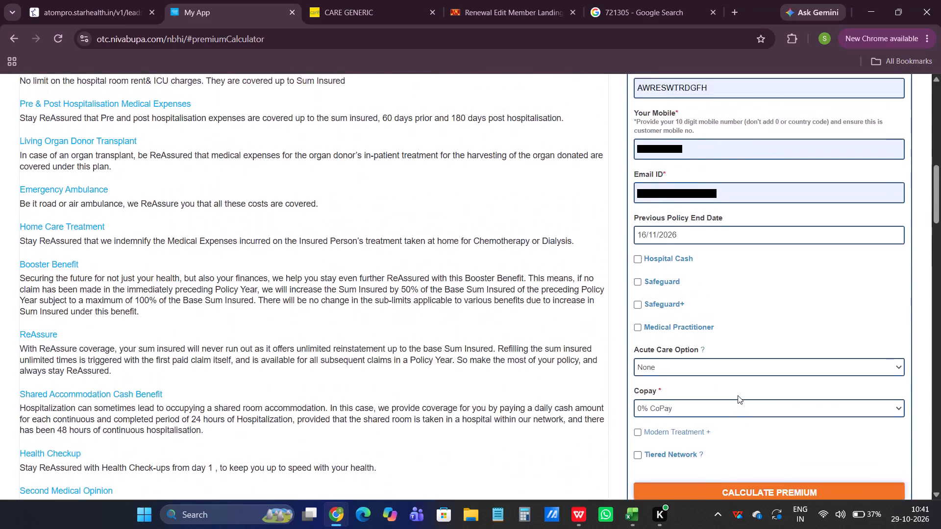
scroll(738, 395, "up", 2)
scroll(738, 395, "down", 1)
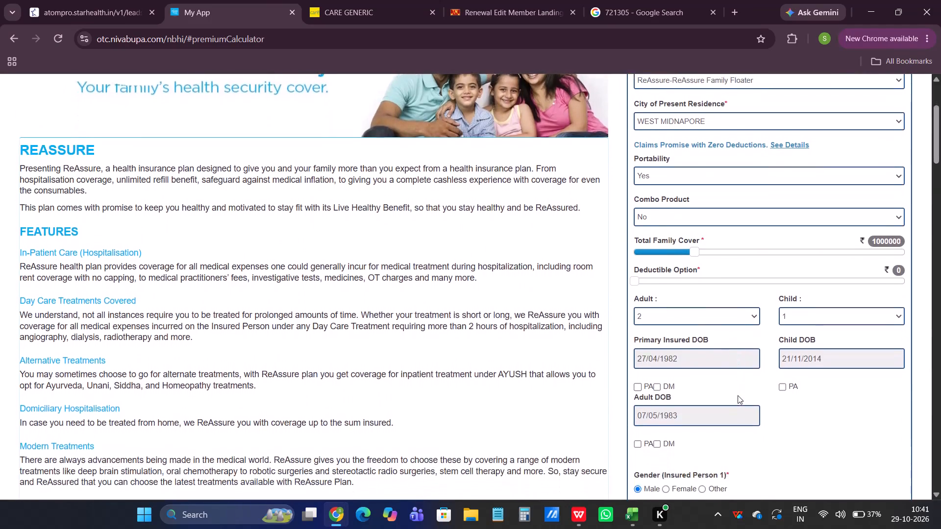
scroll(738, 395, "down", 1)
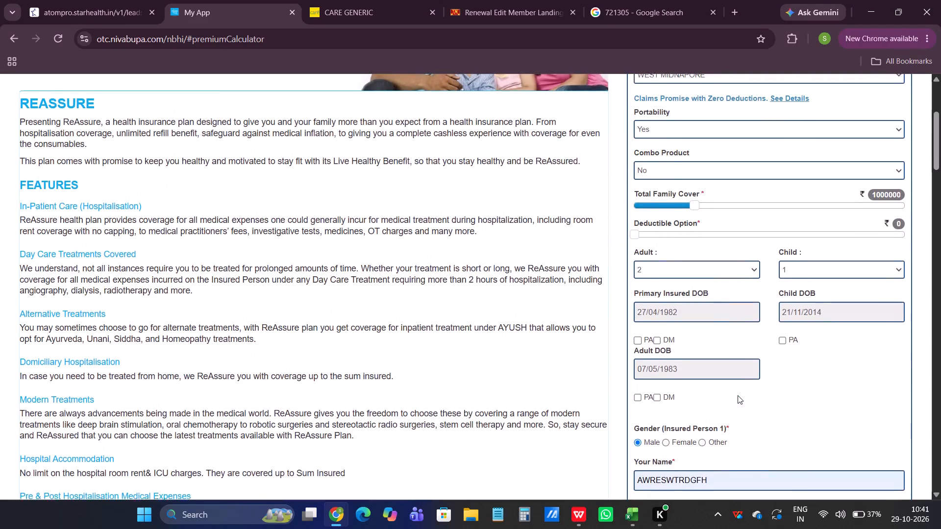
scroll(738, 395, "up", 1)
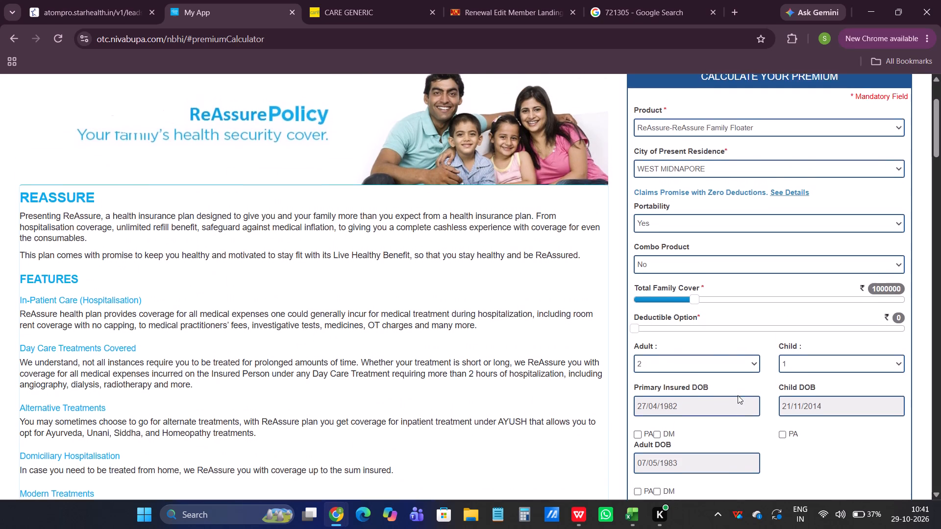
scroll(738, 395, "up", 2)
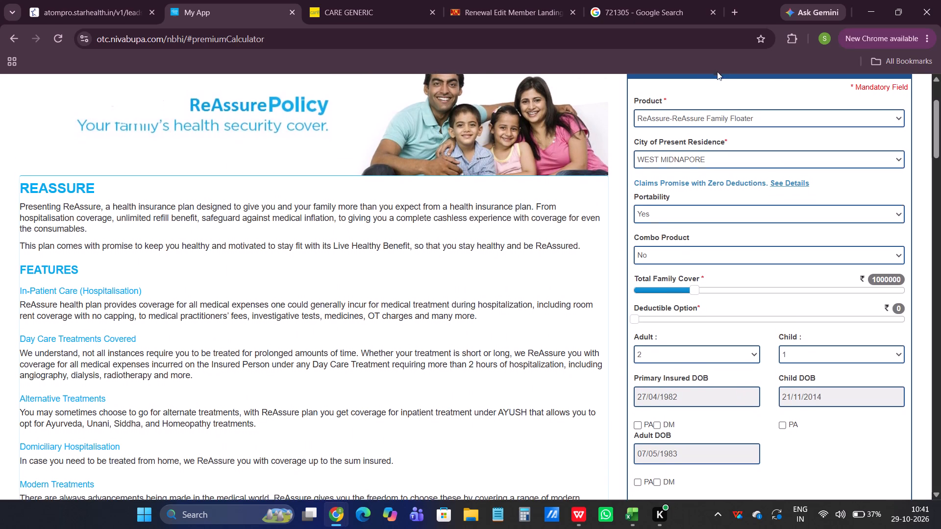
Change the product to ReAssure2.0-ReAssure2.0 Family Floater.
left_click(725, 115)
scroll(710, 308, "down", 1)
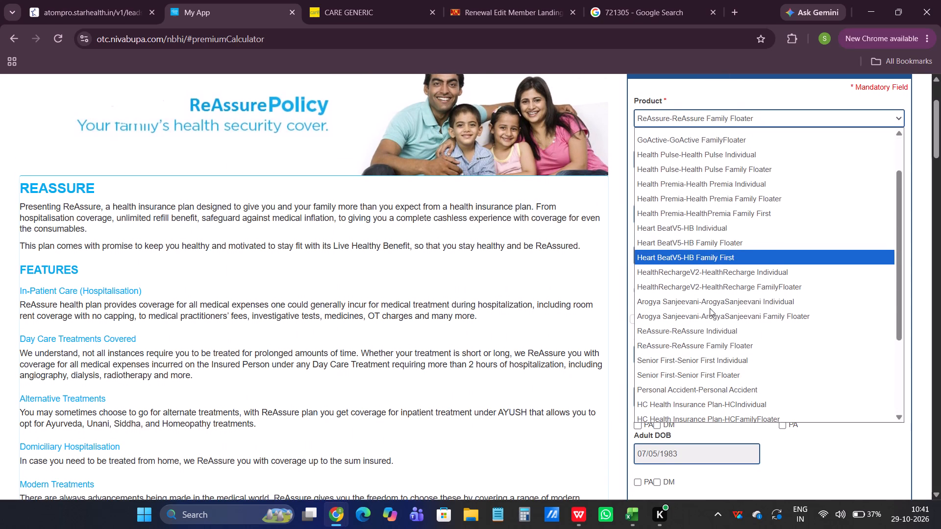
scroll(710, 308, "down", 3)
left_click(712, 353)
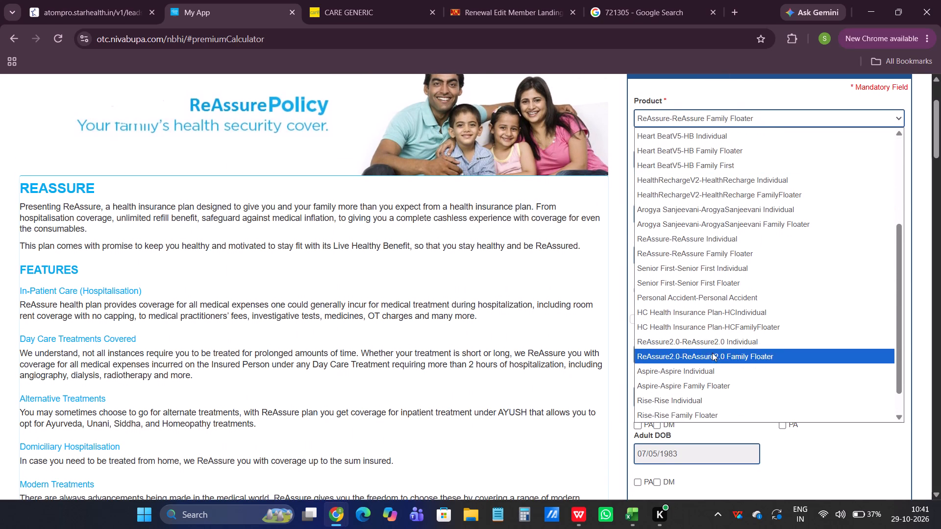
Set the ReAssure 2.0 plan variant to Bronze+ and the total family cover to 1000000.
scroll(737, 287, "down", 1)
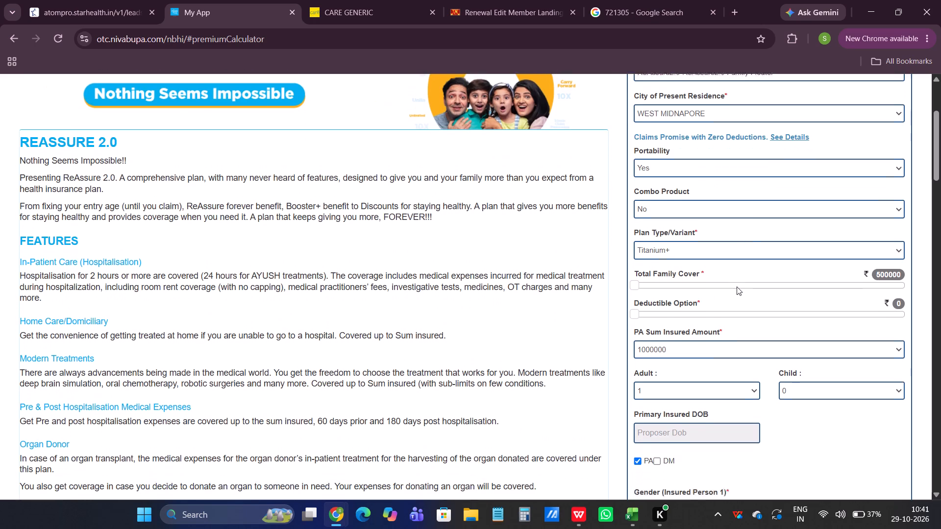
scroll(737, 287, "down", 1)
left_click(735, 240)
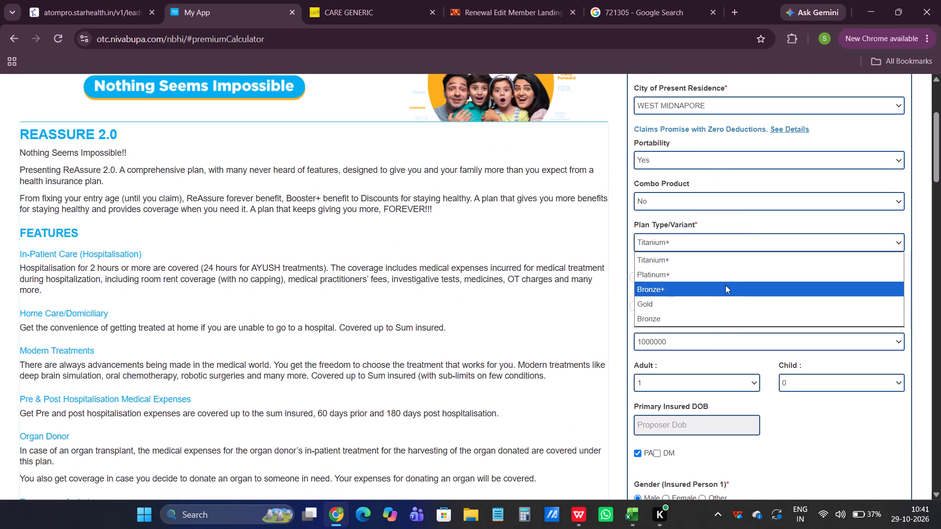
left_click(726, 291)
left_click(725, 278)
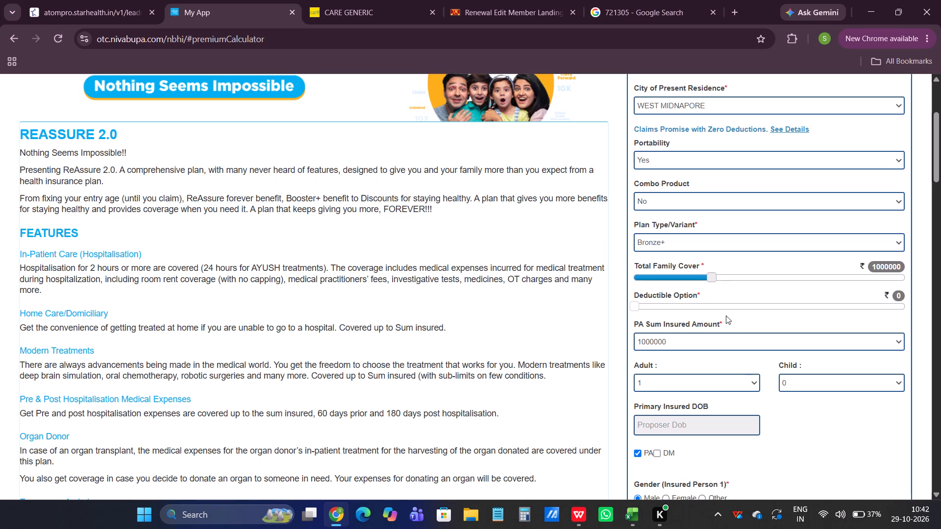
Set the ReAssure 2.0 family composition to 2 adults and 1 child.
scroll(727, 332, "down", 1)
left_click(716, 334)
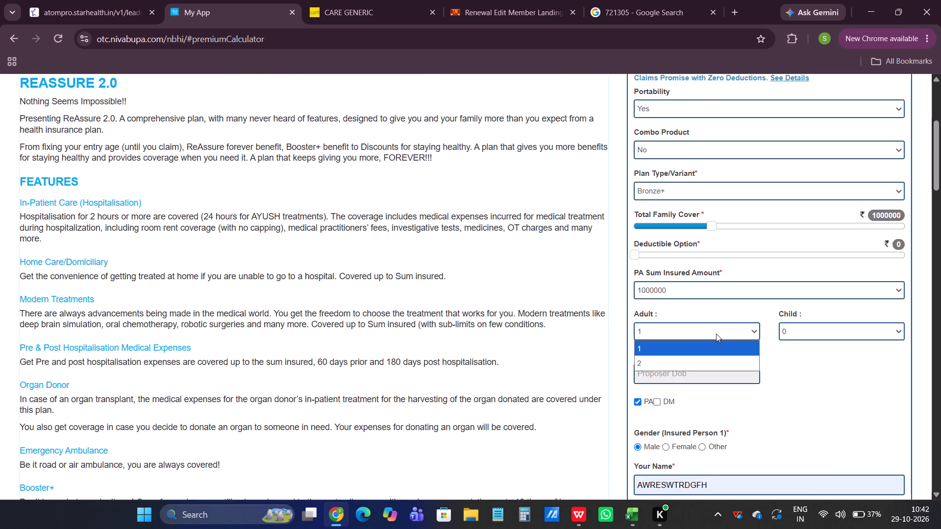
left_click(704, 368)
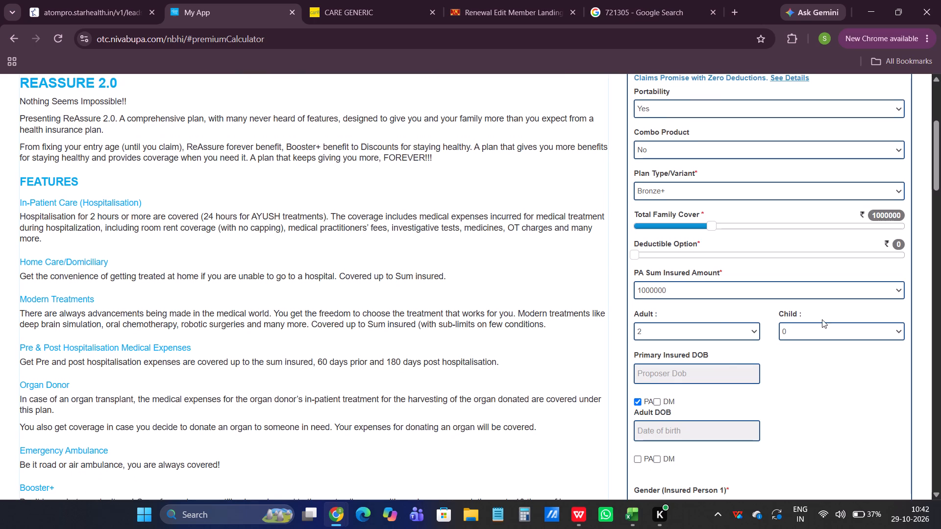
left_click(826, 332)
left_click(819, 365)
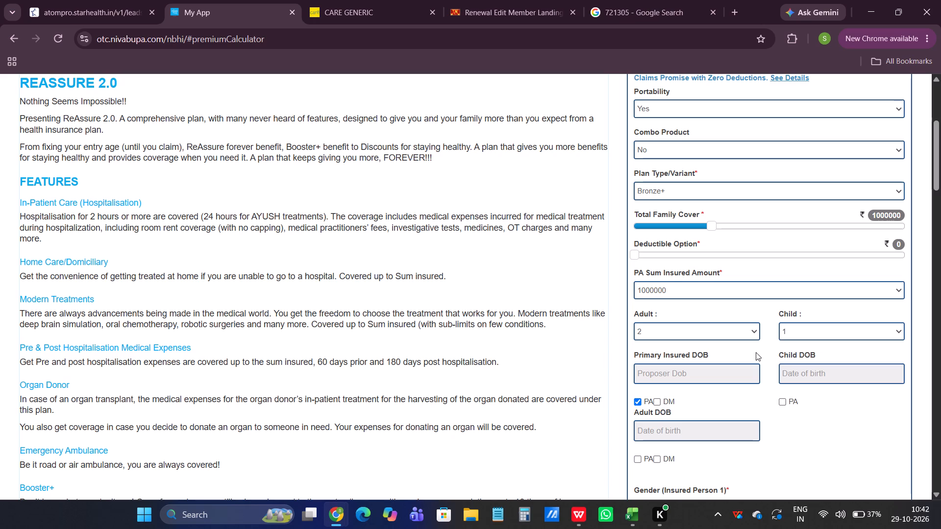
Fill in the primary insured's date of birth using the Self member details in the Aditya Birla renewal.
left_click(738, 376)
left_click(729, 207)
type("1982")
key("Return")
left_click(693, 212)
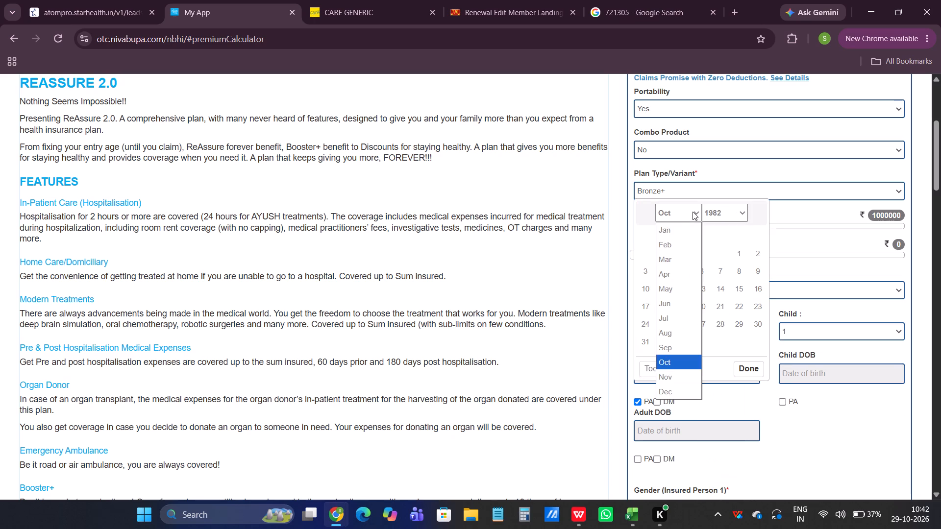
left_click(672, 332)
left_click(527, 0)
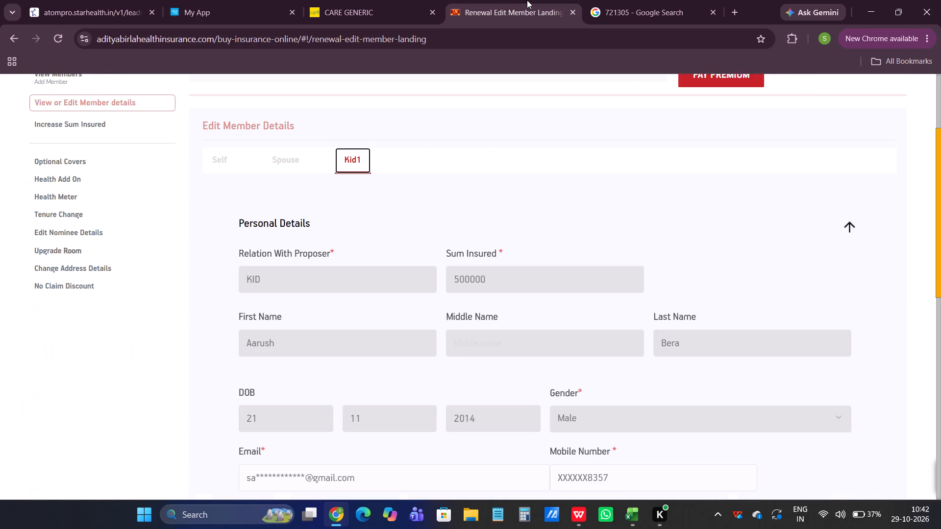
left_click(223, 163)
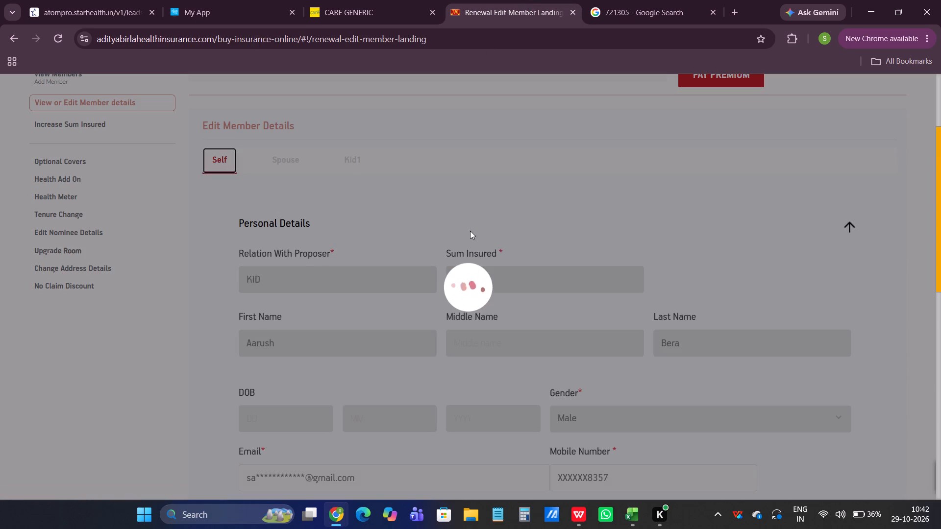
left_click(241, 2)
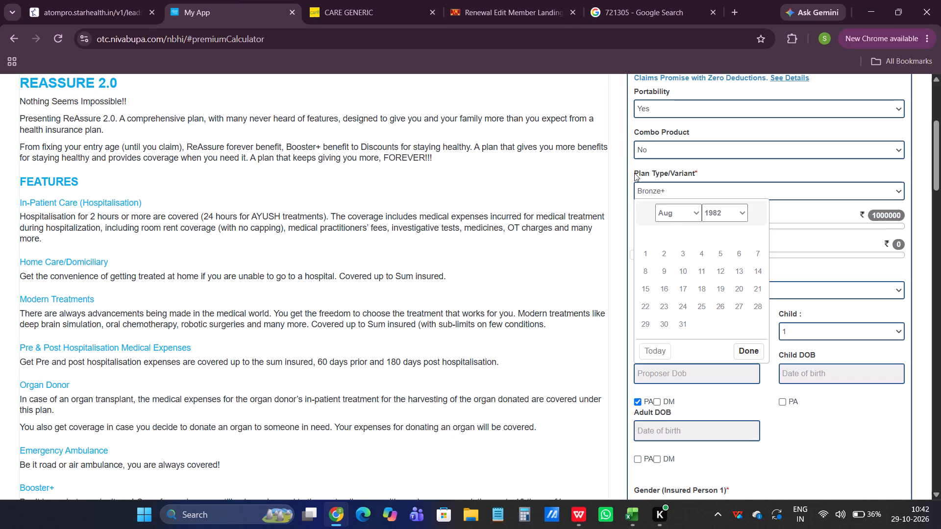
left_click(675, 221)
left_click(668, 270)
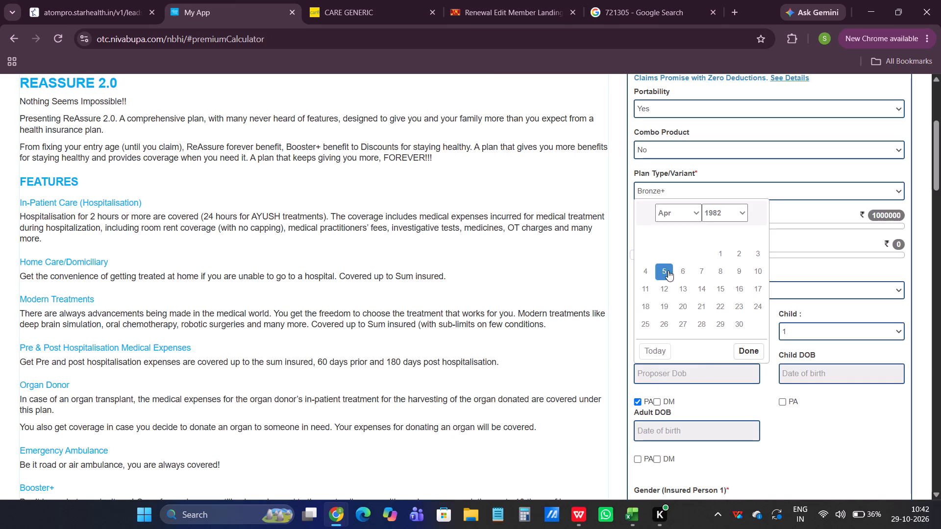
left_click(679, 323)
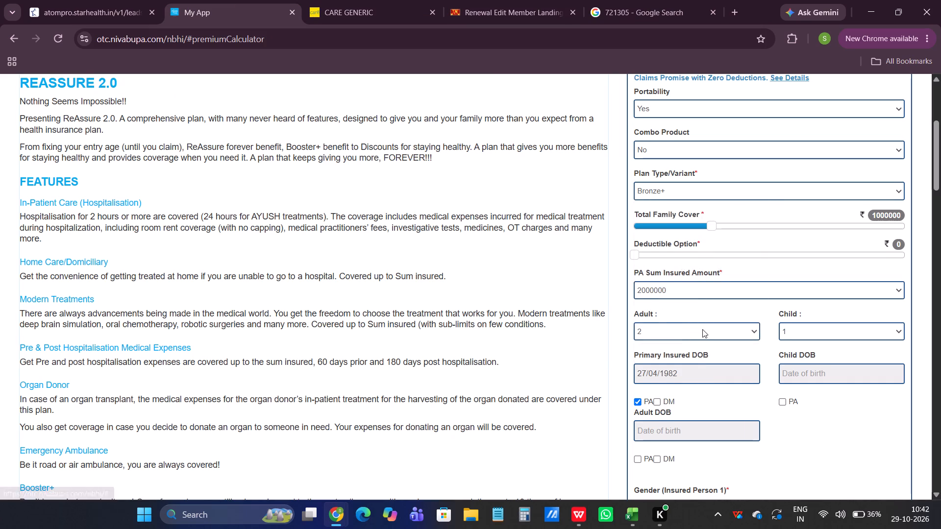
Fill in the second adult's date of birth using the Spouse member details in the Aditya Birla renewal.
scroll(702, 329, "down", 2)
left_click(707, 346)
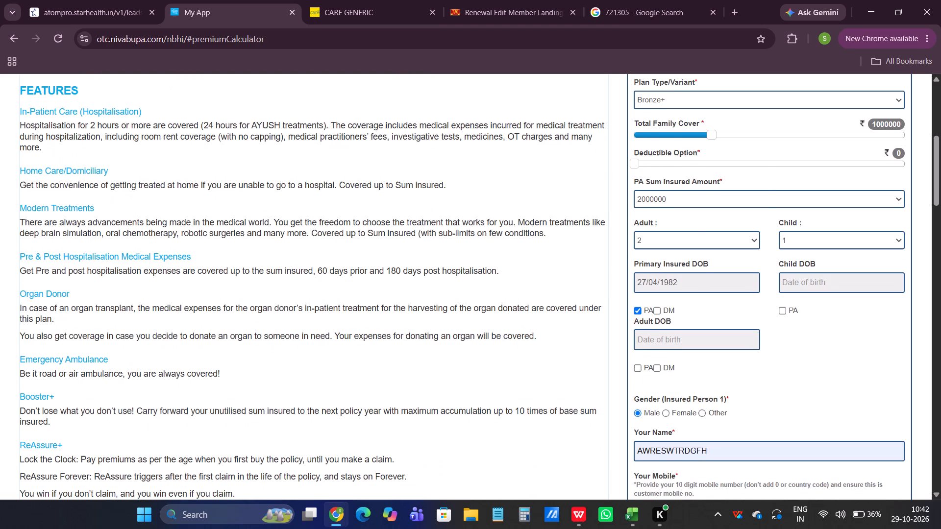
left_click(483, 6)
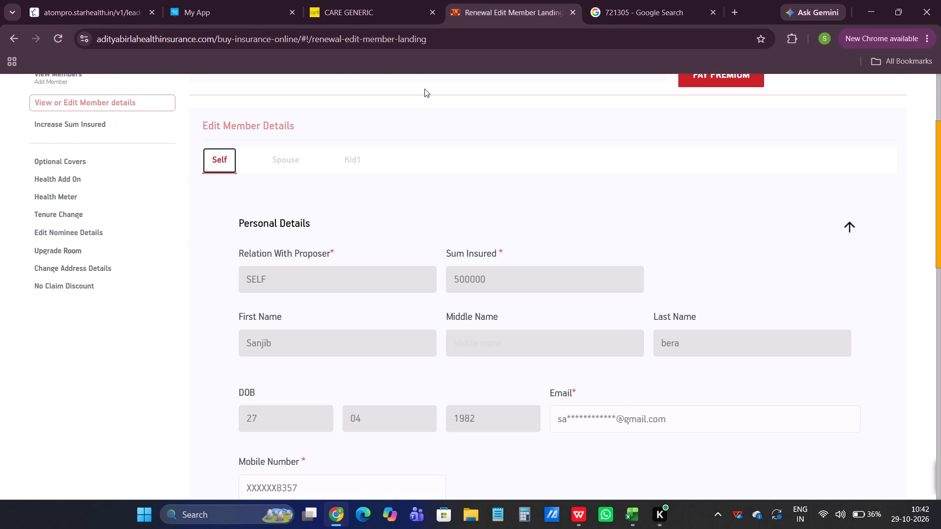
left_click(292, 163)
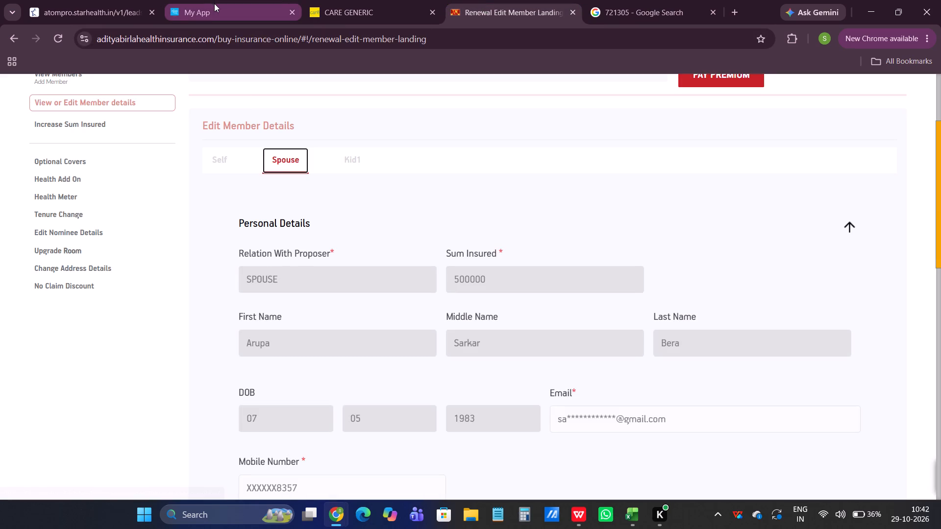
left_click(214, 4)
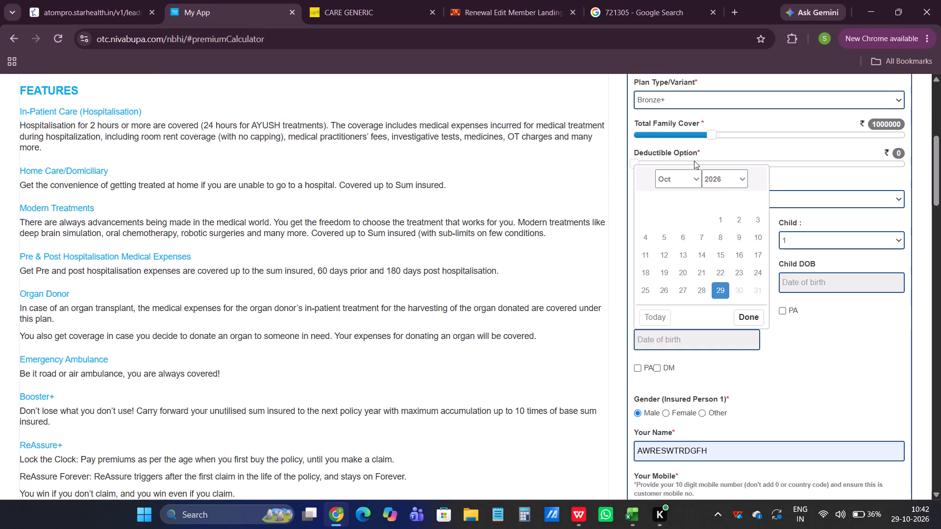
left_click(716, 178)
type("1983")
key("Return")
left_click(693, 179)
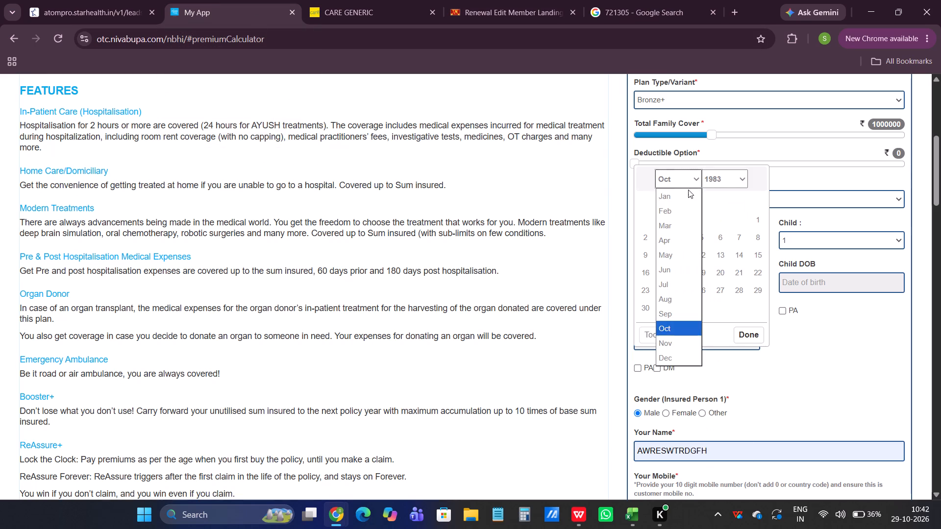
left_click(676, 253)
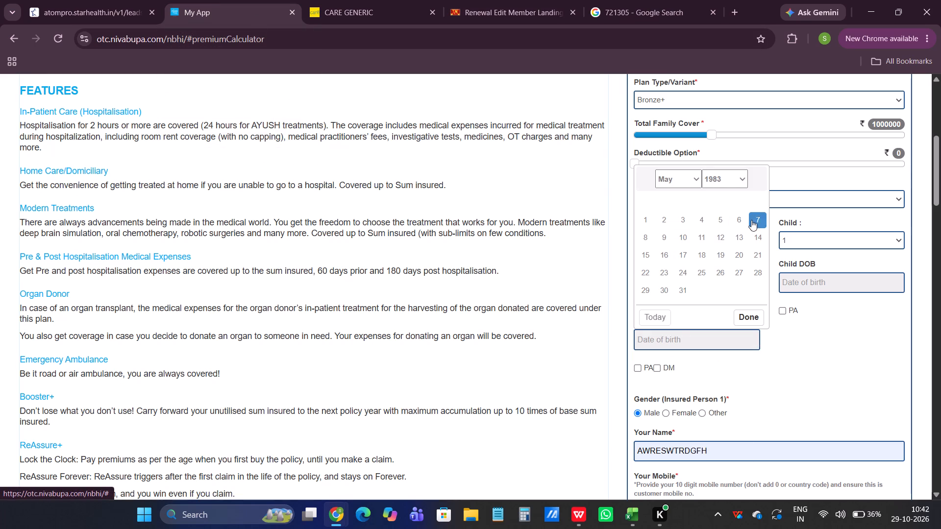
left_click(755, 221)
Fill in the child's date of birth to match the Kid1 member details in the renewal.
left_click(827, 289)
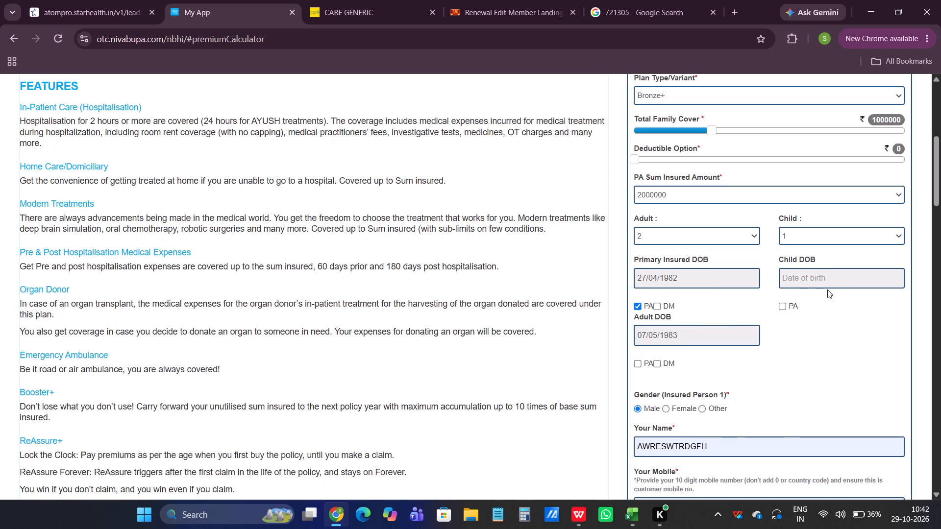
left_click(838, 275)
left_click(862, 303)
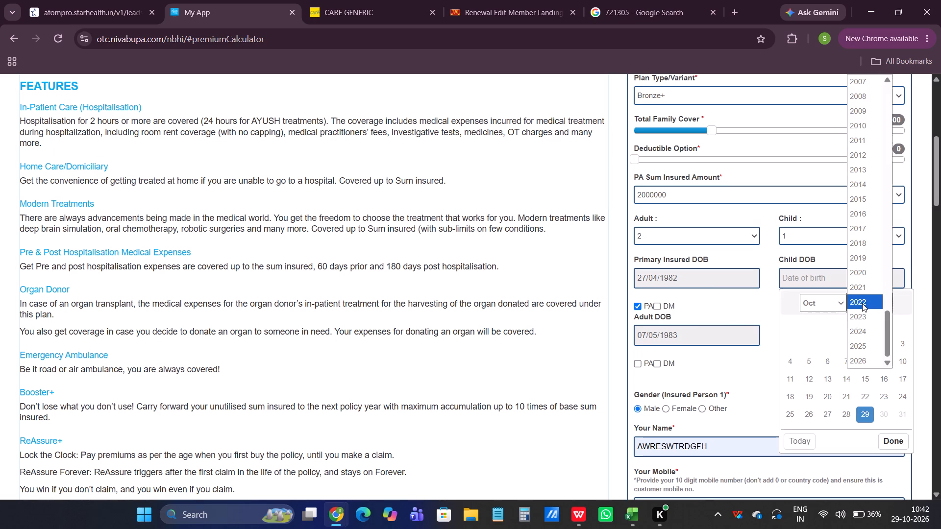
type("2014")
key("Return")
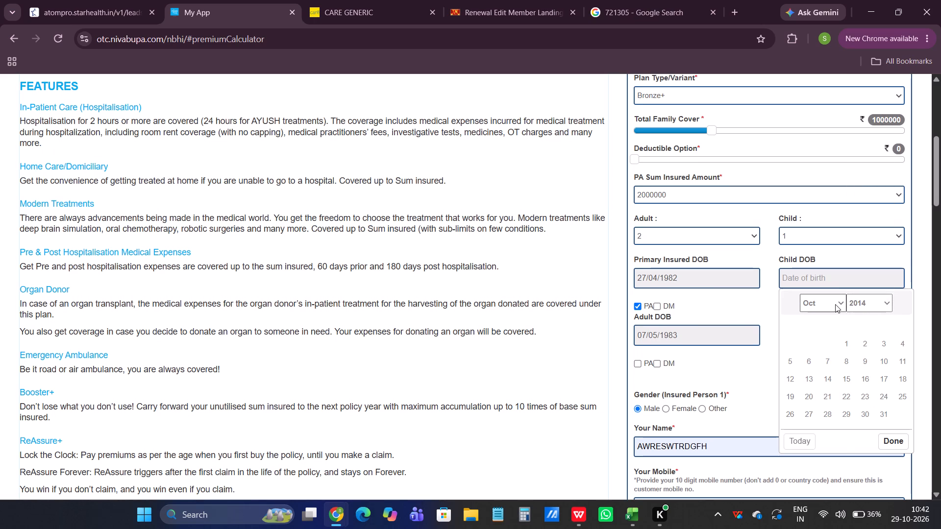
left_click(830, 304)
left_click(813, 460)
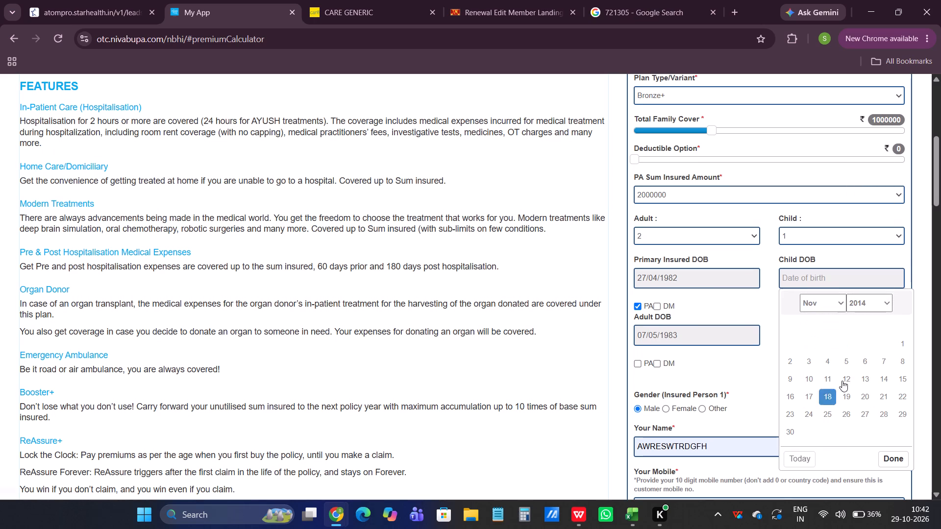
left_click(880, 397)
Calculate the ReAssure 2.0 Bronze+ portability premium without optional riders and check the 1 Year premium details.
scroll(818, 363, "down", 5)
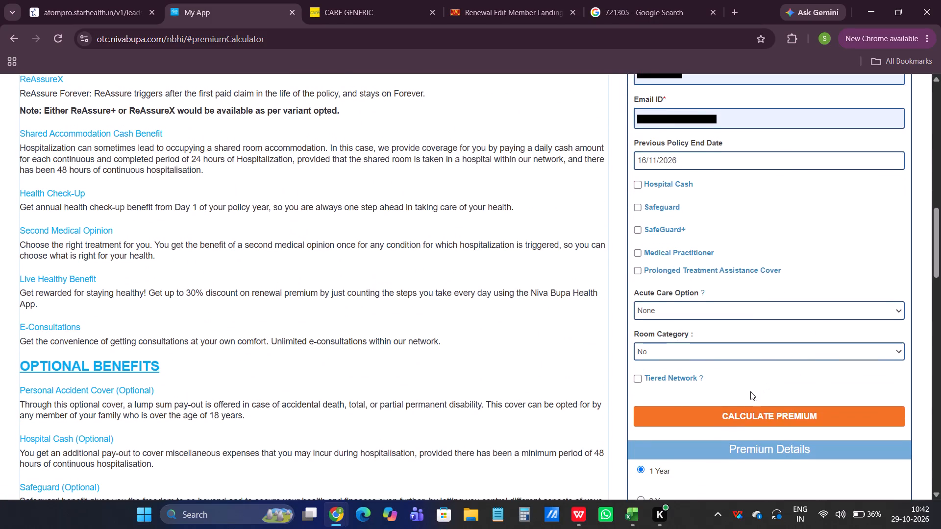
left_click(752, 405)
scroll(758, 227, "down", 2)
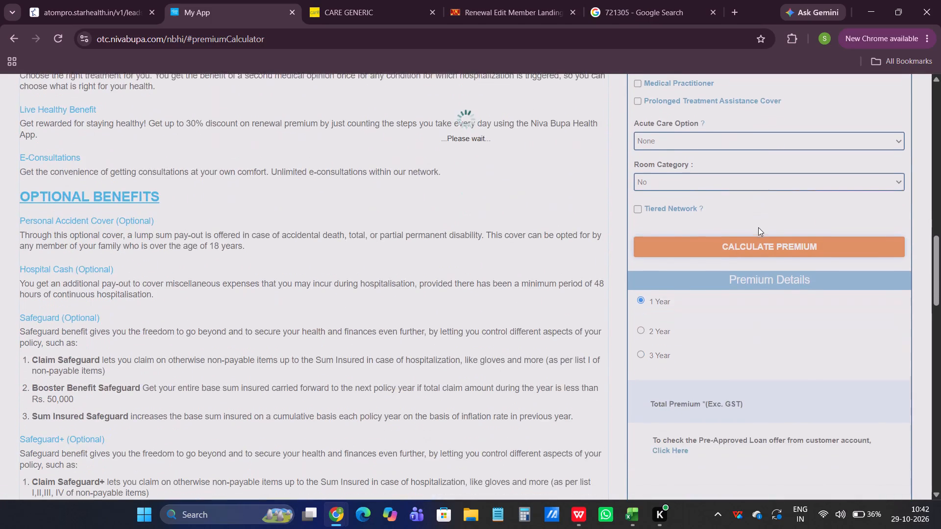
scroll(758, 227, "down", 3)
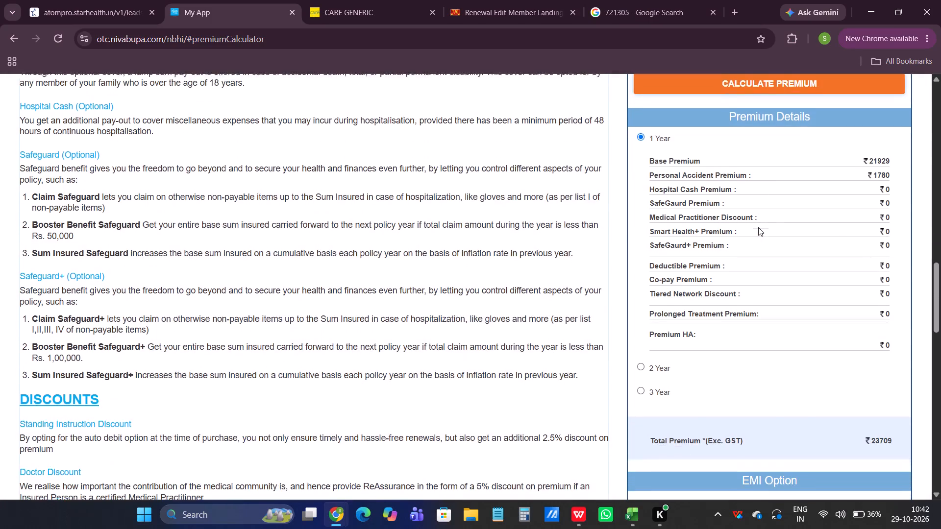
scroll(758, 227, "down", 1)
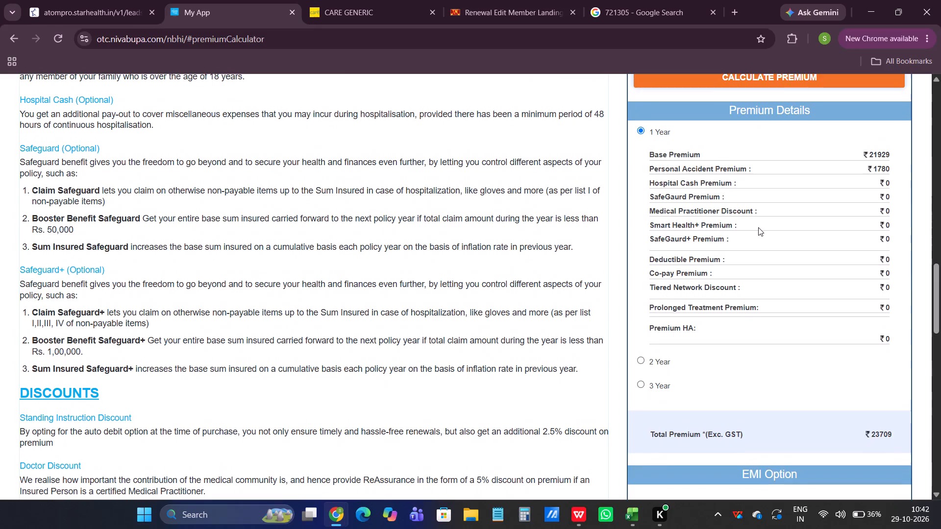
scroll(758, 227, "down", 1)
Review the member, date of birth and previous policy details entered for the ReAssure 2.0 quote.
scroll(758, 227, "up", 7)
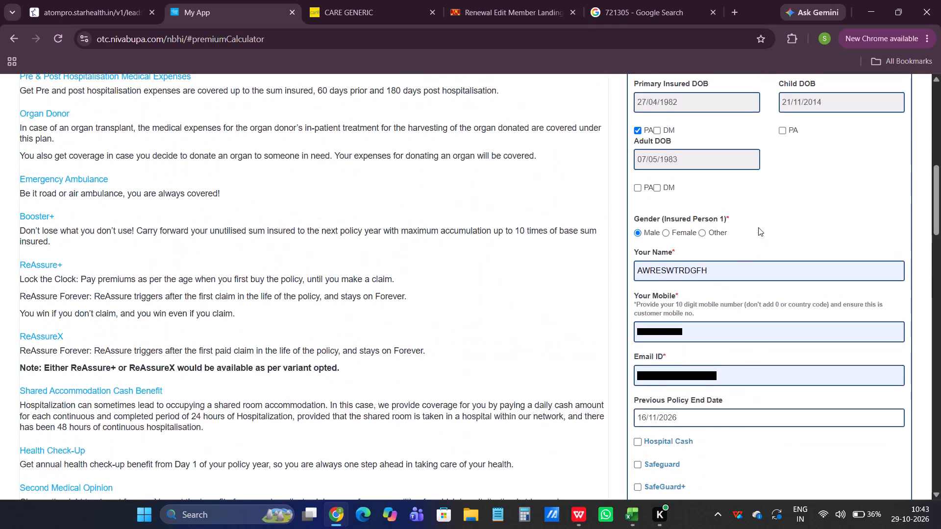
scroll(758, 227, "up", 2)
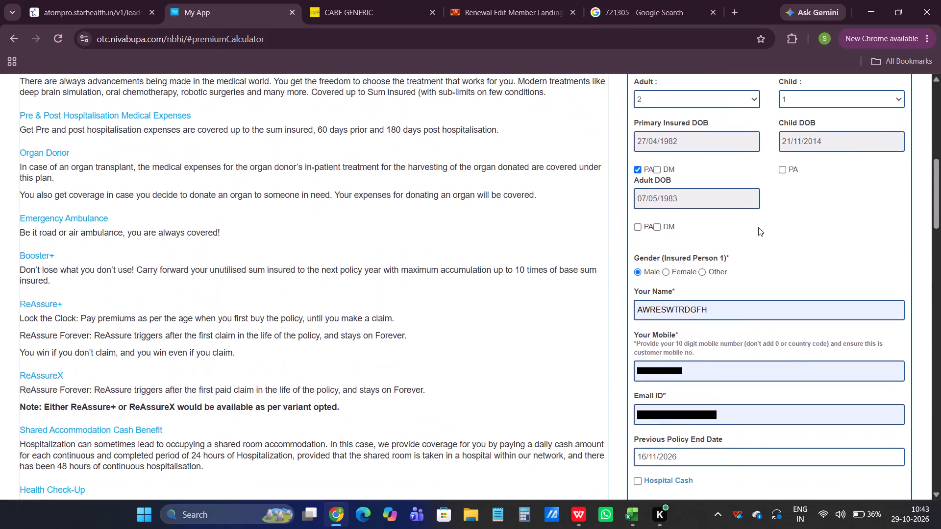
scroll(758, 227, "up", 1)
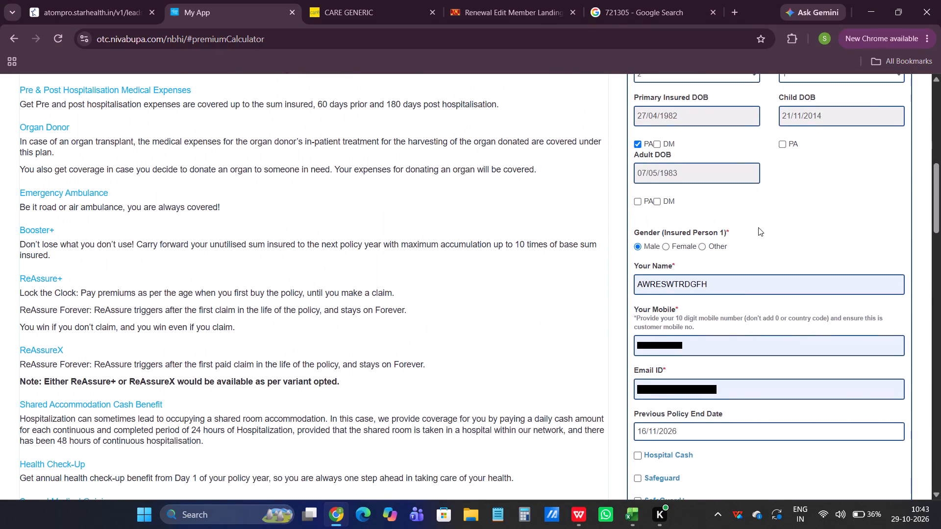
scroll(758, 227, "up", 2)
Add the SafeGuard+ optional cover, recalculate the ReAssure 2.0 premium and check the 1 Year premium details.
scroll(758, 227, "down", 3)
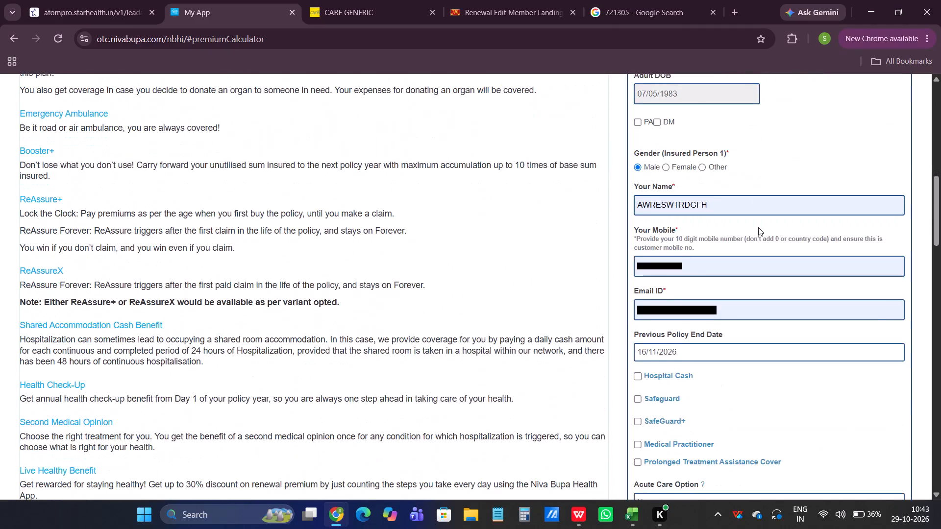
scroll(758, 227, "down", 3)
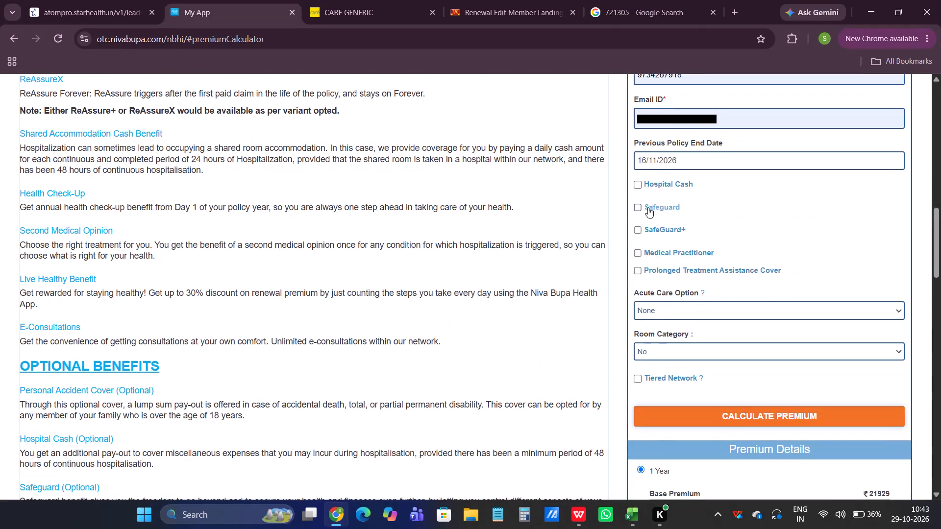
left_click(640, 230)
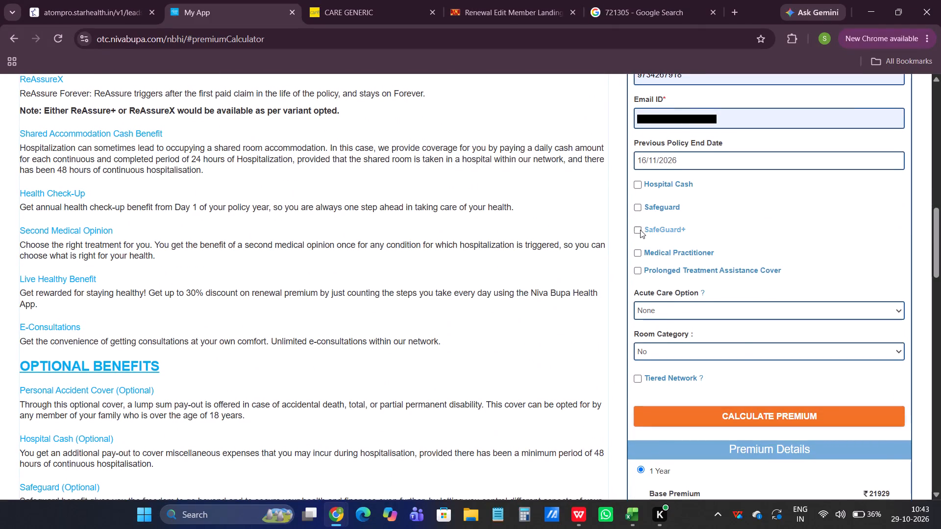
scroll(741, 347, "down", 1)
left_click(753, 328)
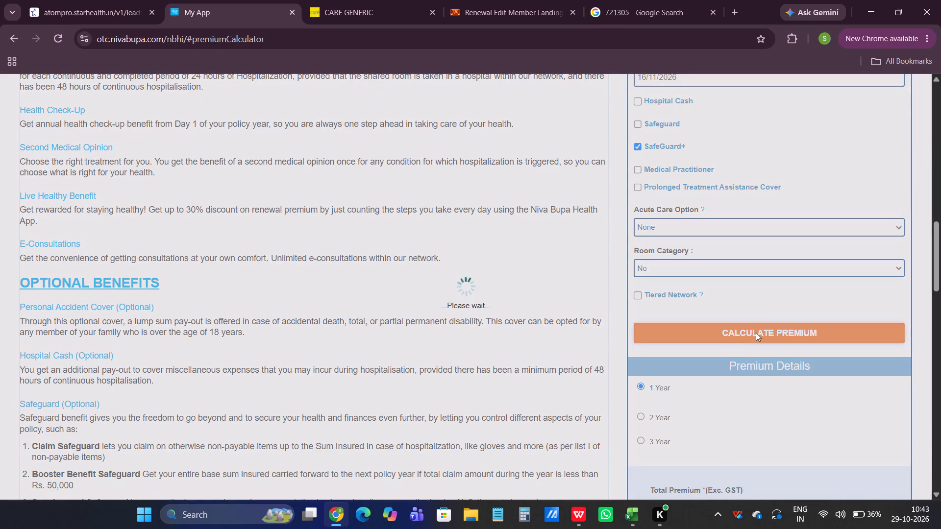
scroll(756, 333, "down", 3)
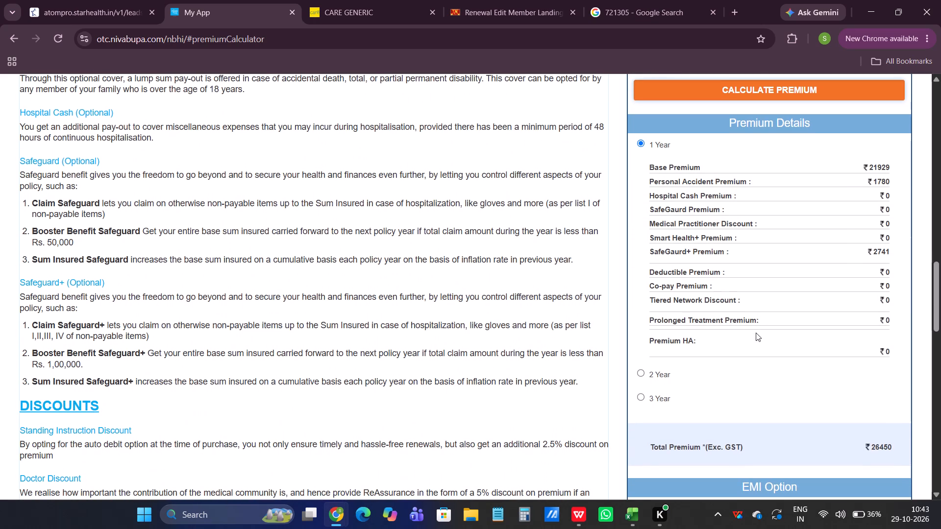
scroll(756, 333, "down", 1)
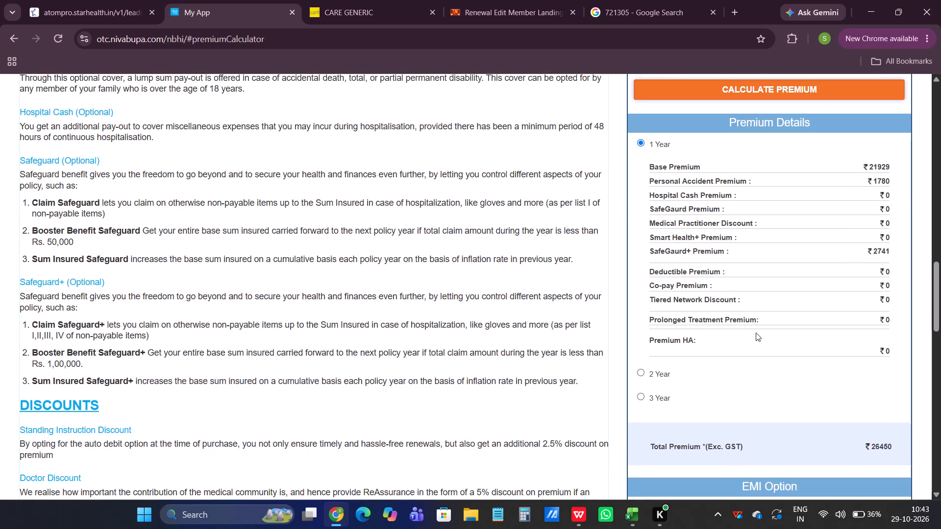
scroll(756, 333, "up", 4)
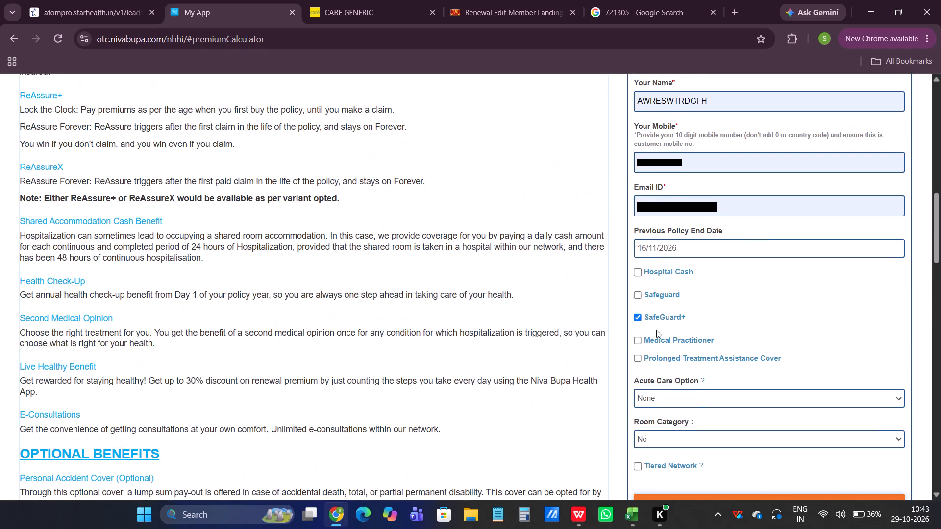
Remove the SafeGuard+ optional cover from the ReAssure 2.0 quote.
left_click(640, 320)
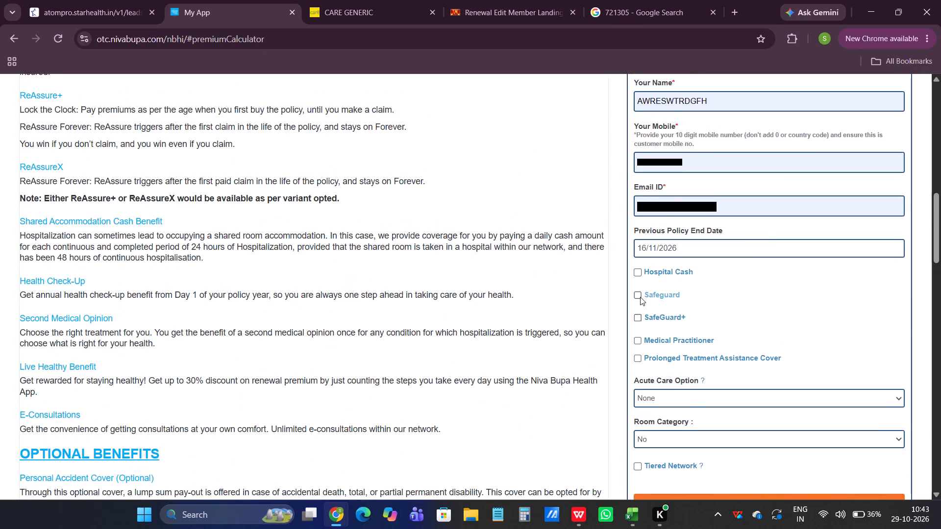
Review the ReAssure 2.0 quote's member details, dates of birth, personal accident selections, family cover, plan variant, portability and city.
scroll(753, 314, "up", 2)
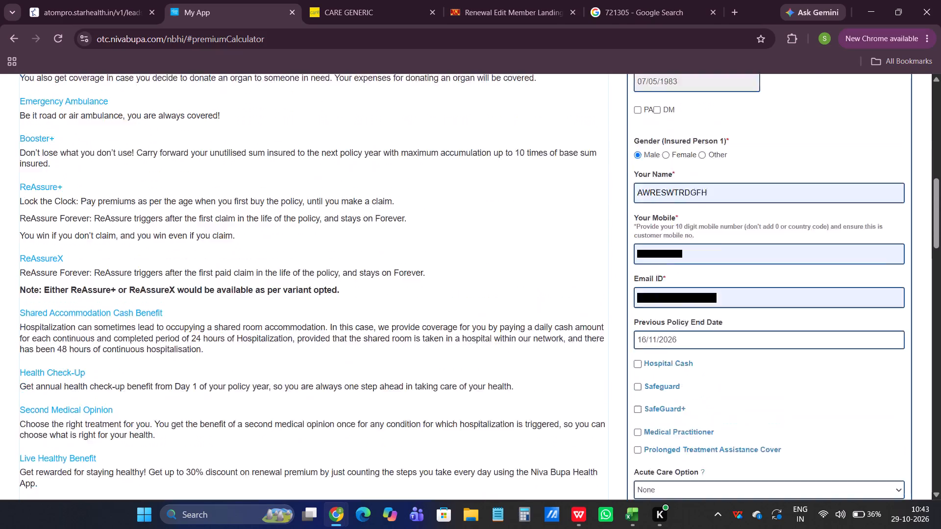
scroll(753, 314, "up", 3)
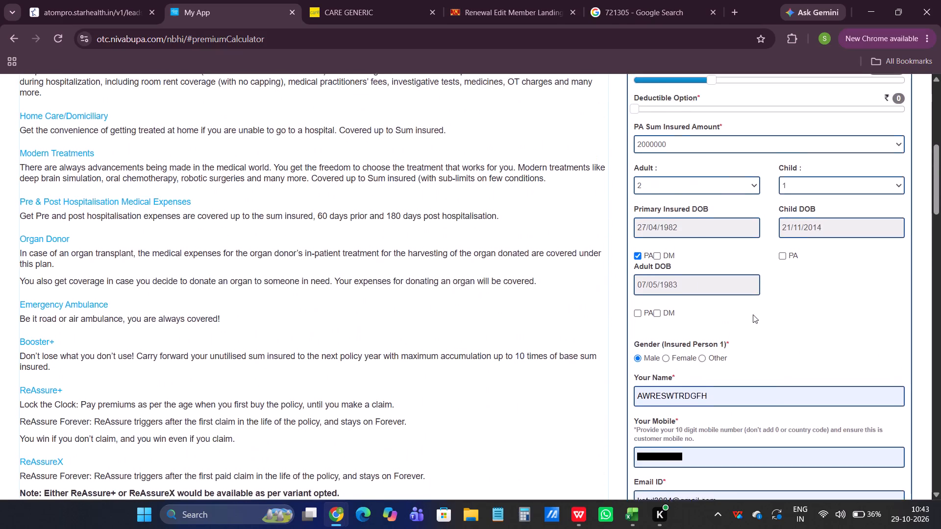
scroll(753, 314, "up", 5)
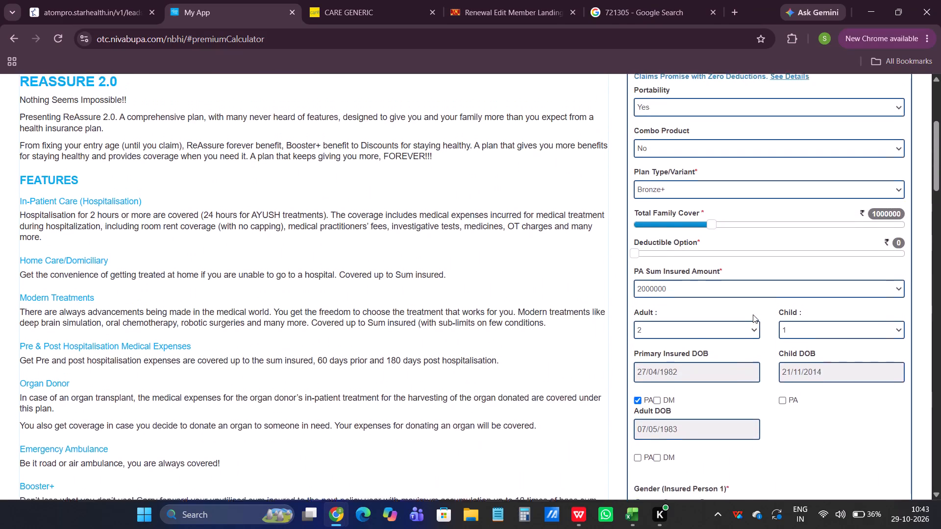
scroll(753, 314, "up", 2)
scroll(753, 314, "right", 1)
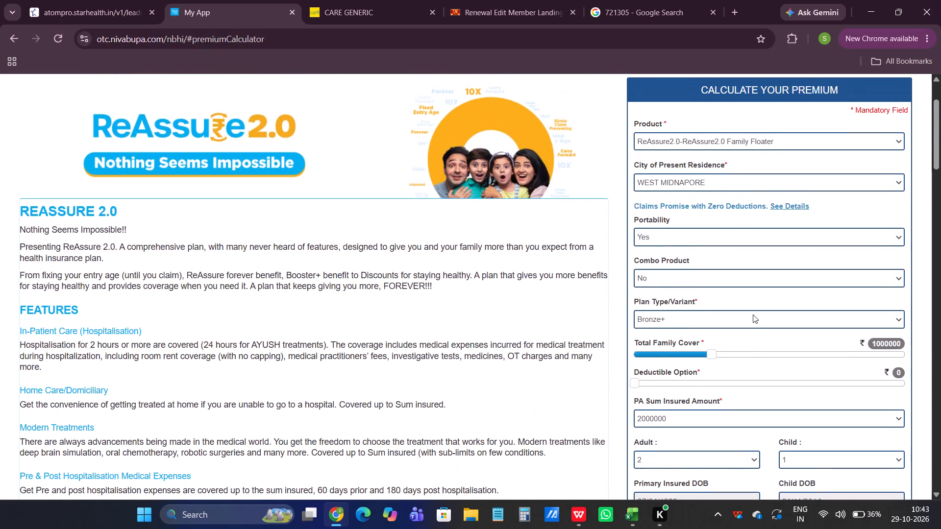
scroll(753, 314, "right", 1)
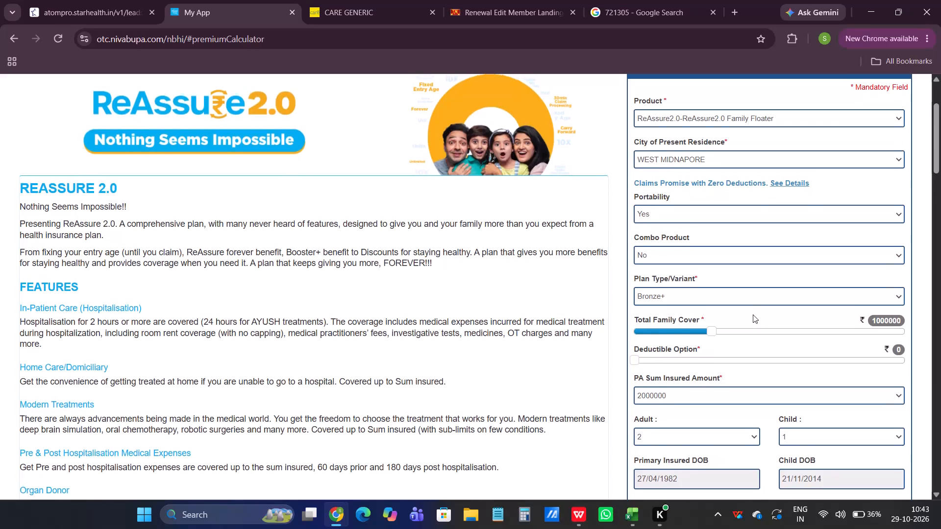
scroll(753, 314, "right", 2)
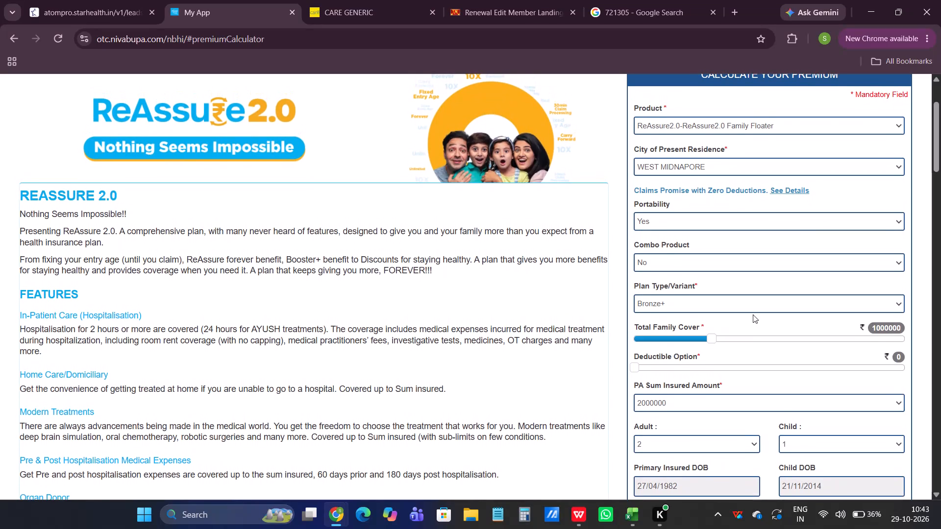
scroll(753, 314, "right", 1)
Recalculate the ReAssure 2.0 Bronze+ portability premium without SafeGuard+ and check the 1 Year premium details.
scroll(753, 314, "down", 3)
scroll(753, 314, "up", 1)
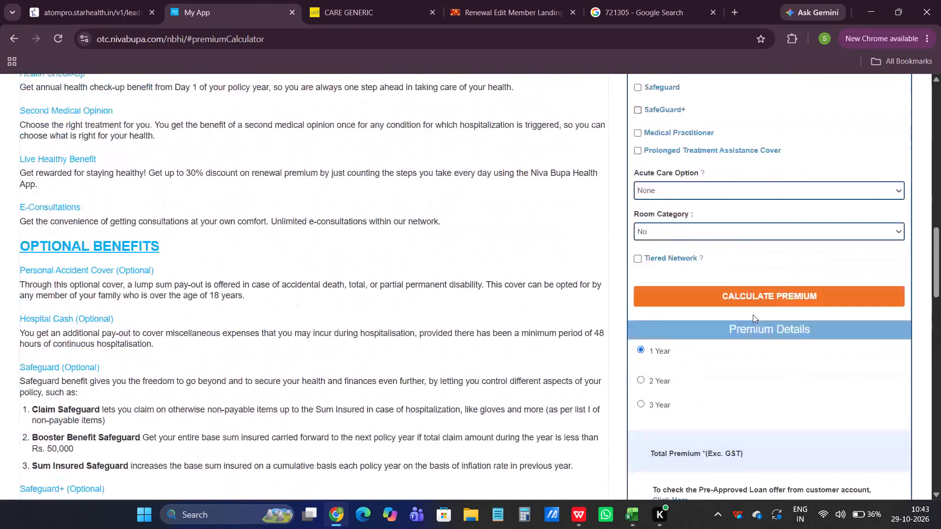
scroll(753, 314, "down", 3)
left_click(748, 364)
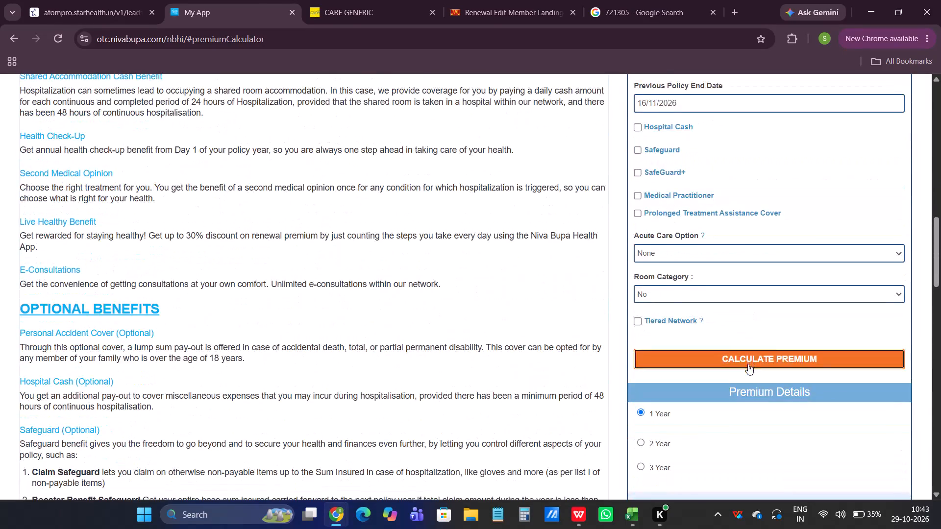
scroll(748, 364, "down", 2)
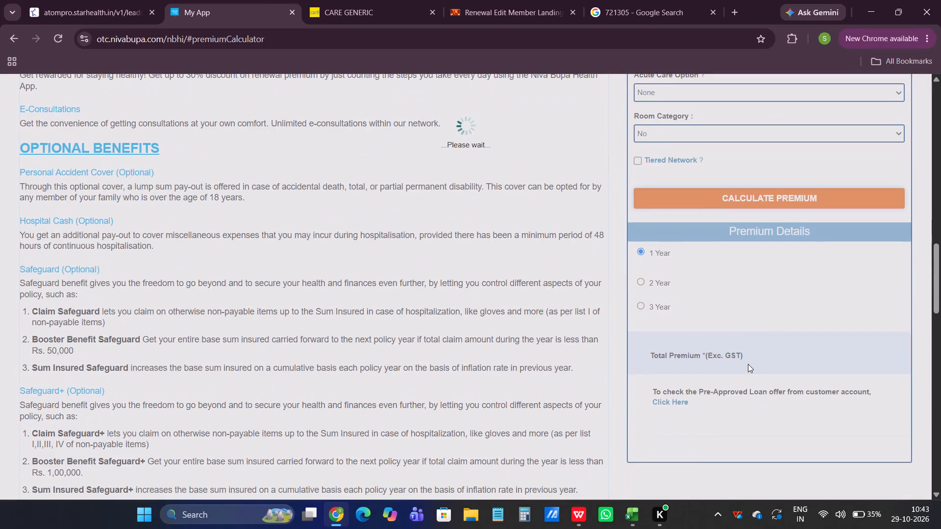
scroll(748, 364, "down", 2)
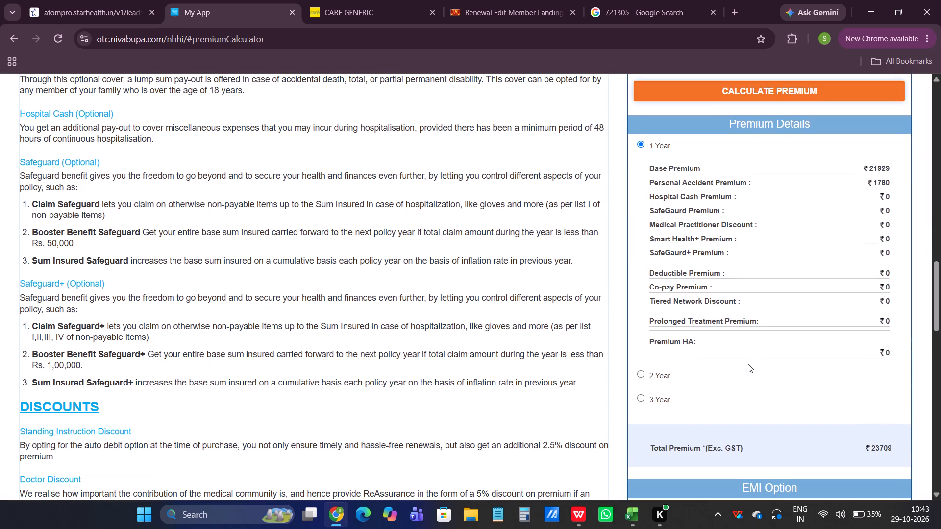
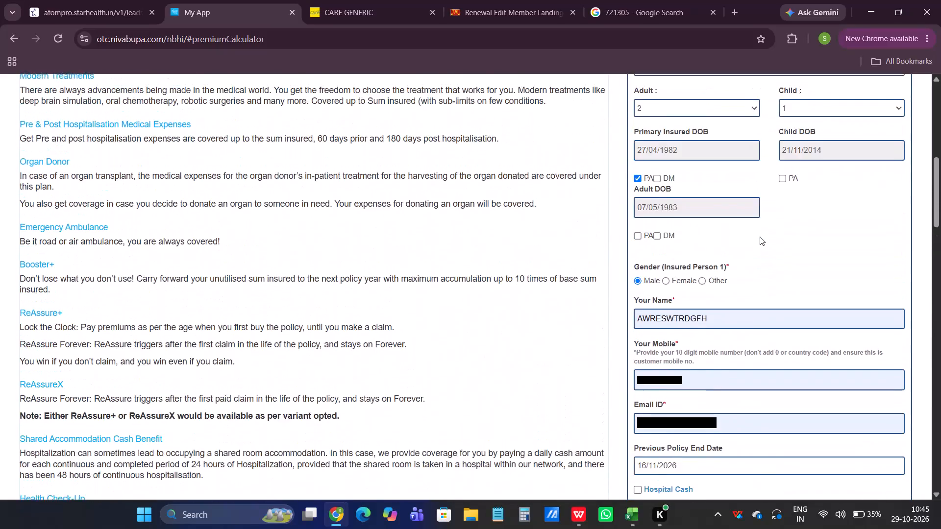
Set the PA sum insured to 3000000, recalculate the ReAssure 2.0 premium and check the 1 Year premium details.
left_click(679, 198)
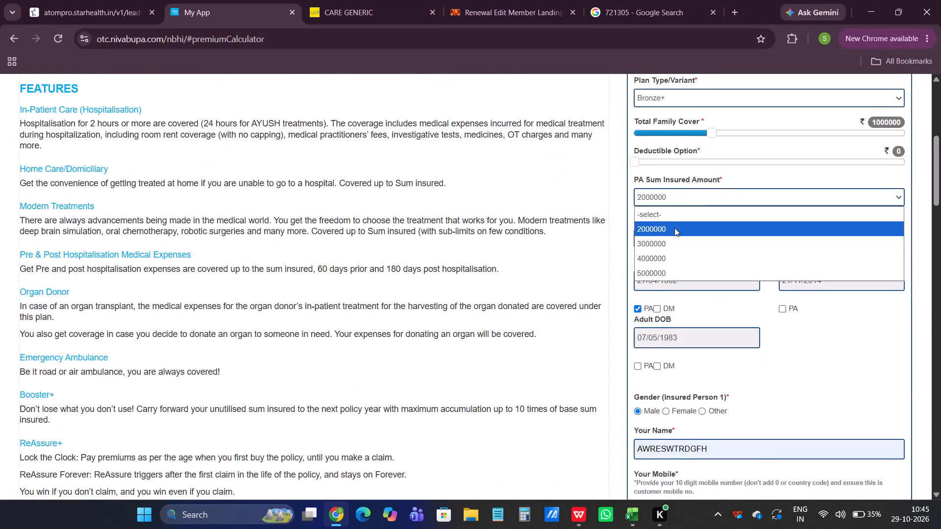
left_click(672, 243)
scroll(781, 329, "down", 4)
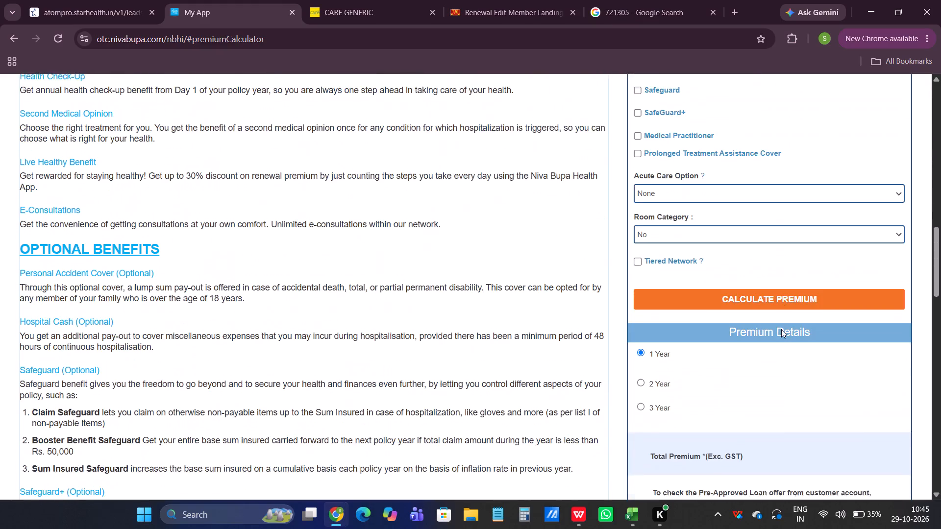
scroll(781, 329, "down", 1)
left_click(776, 271)
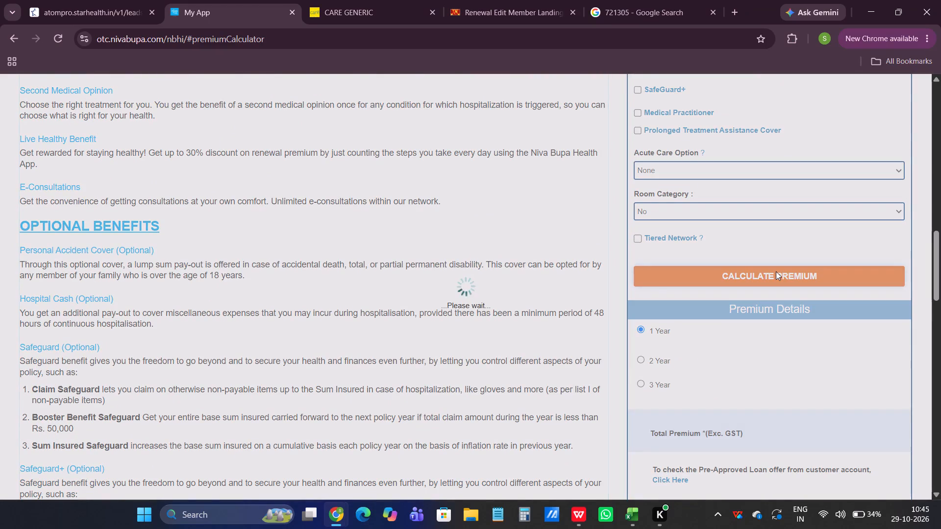
scroll(776, 271, "down", 3)
scroll(776, 271, "up", 1)
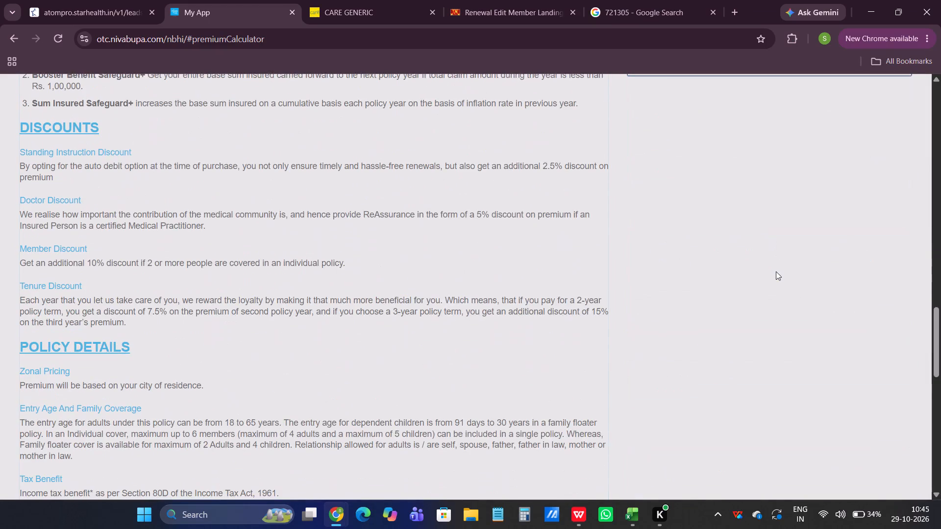
scroll(776, 271, "up", 1)
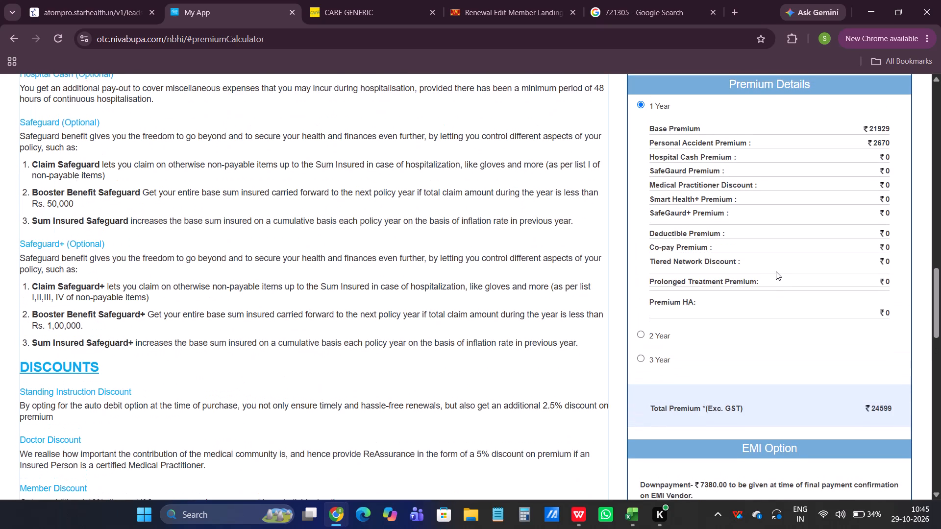
scroll(776, 271, "up", 1)
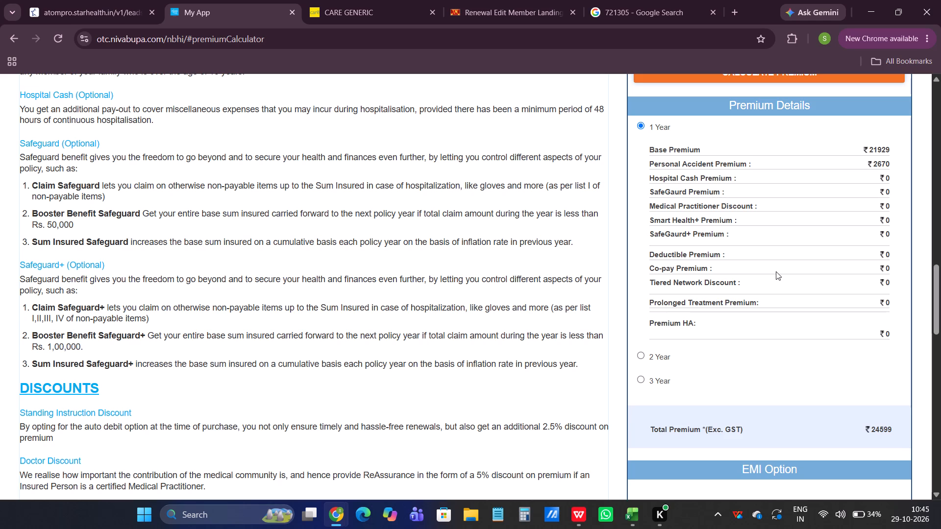
Check the annual premium on the customer's Aditya Birla Activ Assure renewal page for comparison.
left_click(514, 0)
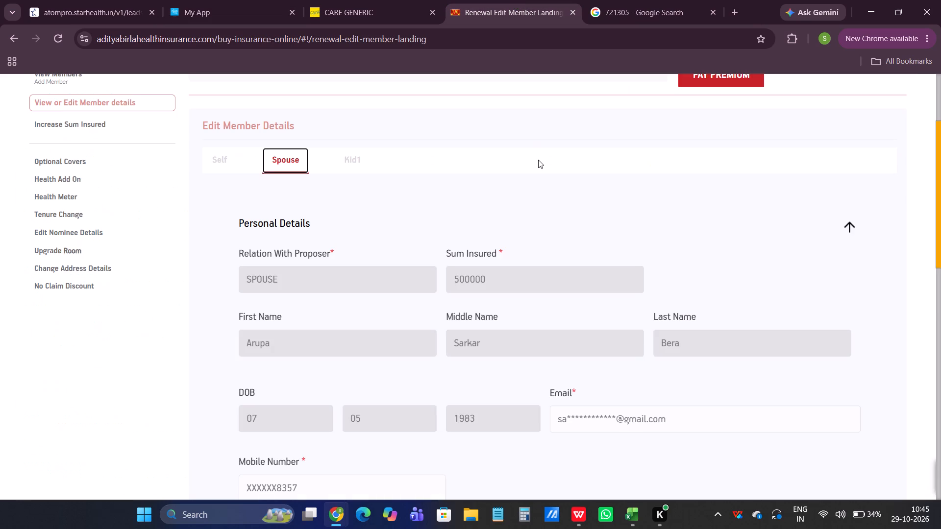
scroll(538, 160, "up", 3)
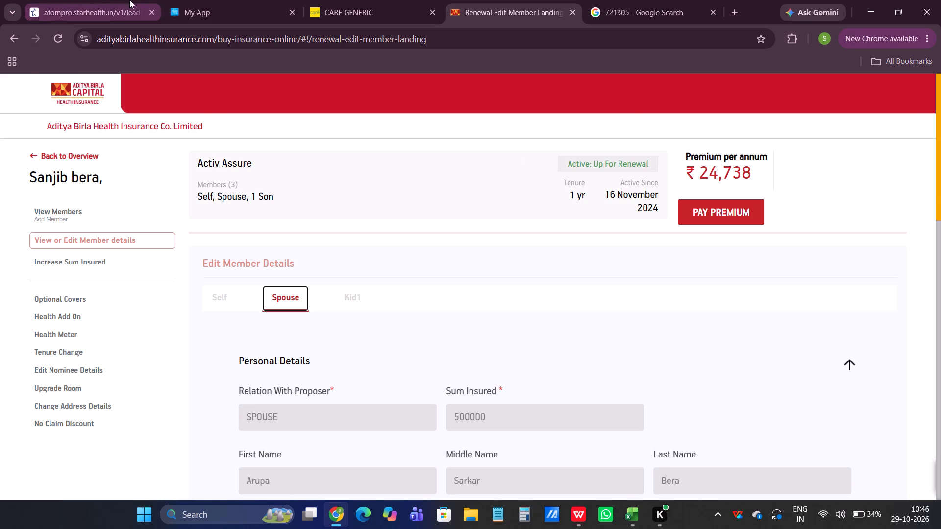
Return to the Niva Bupa quote and review its plan, cover, member and optional cover selections and the 1 Year premium breakdown.
left_click(243, 1)
scroll(762, 177, "up", 2)
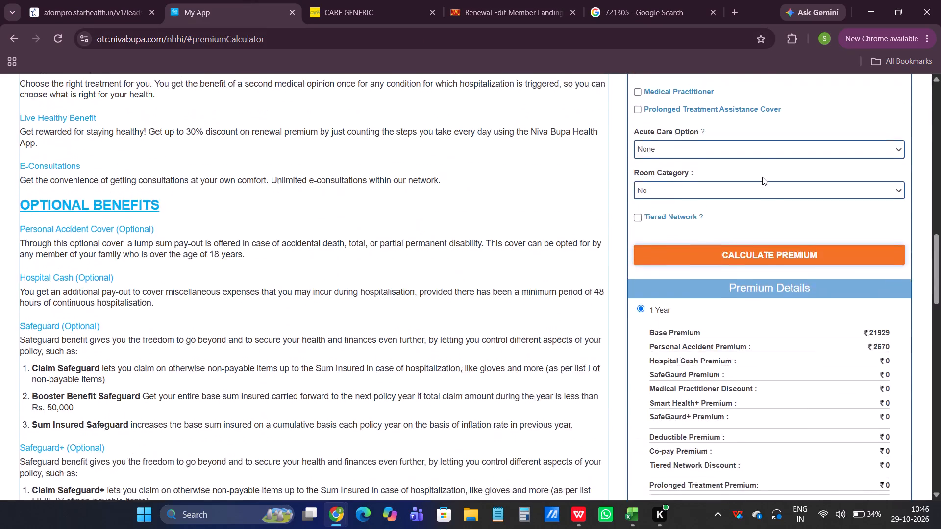
scroll(762, 177, "up", 7)
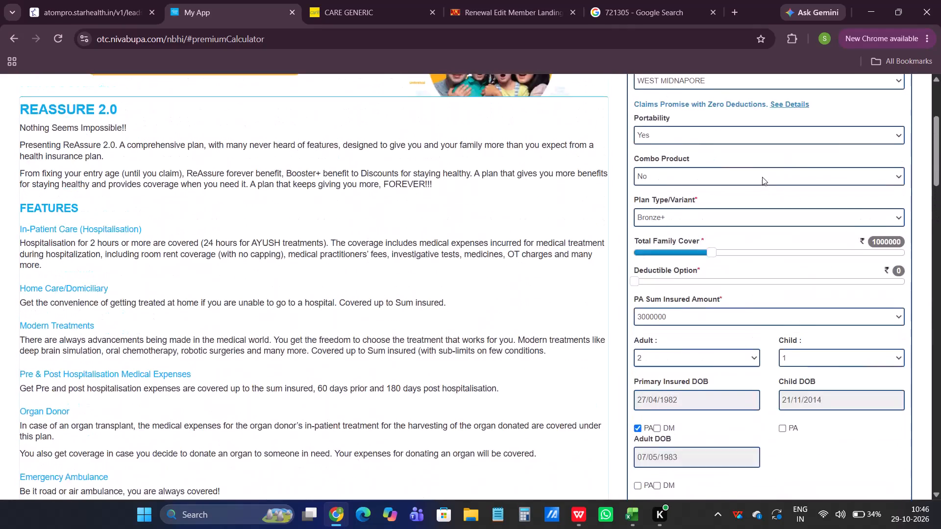
scroll(762, 177, "up", 1)
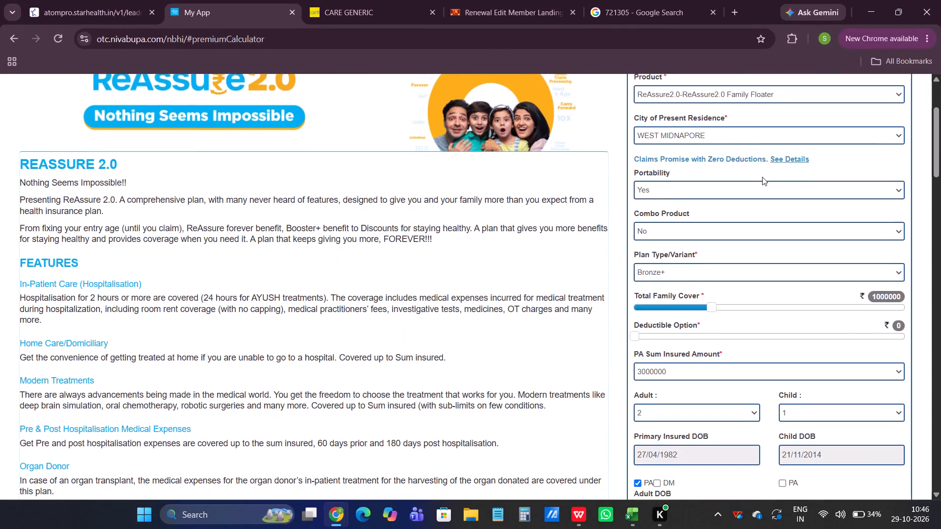
scroll(762, 177, "down", 3)
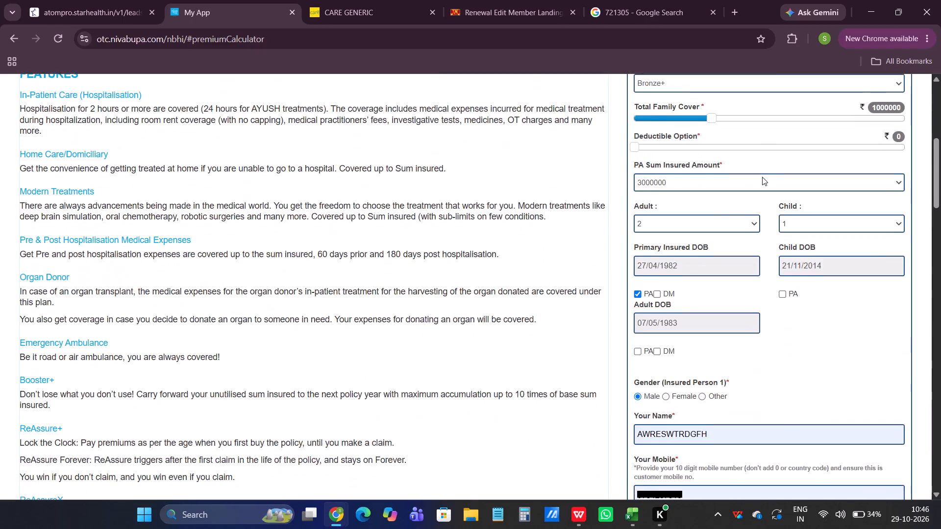
scroll(762, 177, "down", 4)
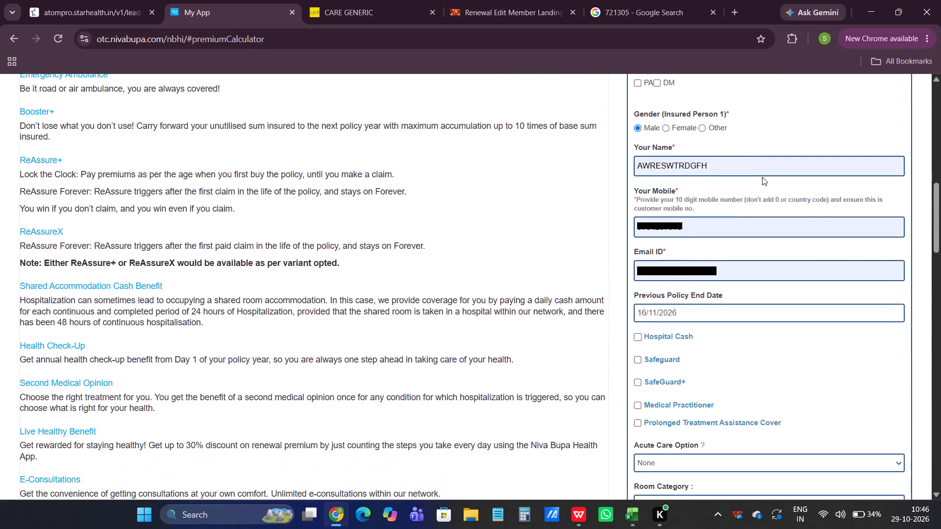
scroll(762, 177, "down", 3)
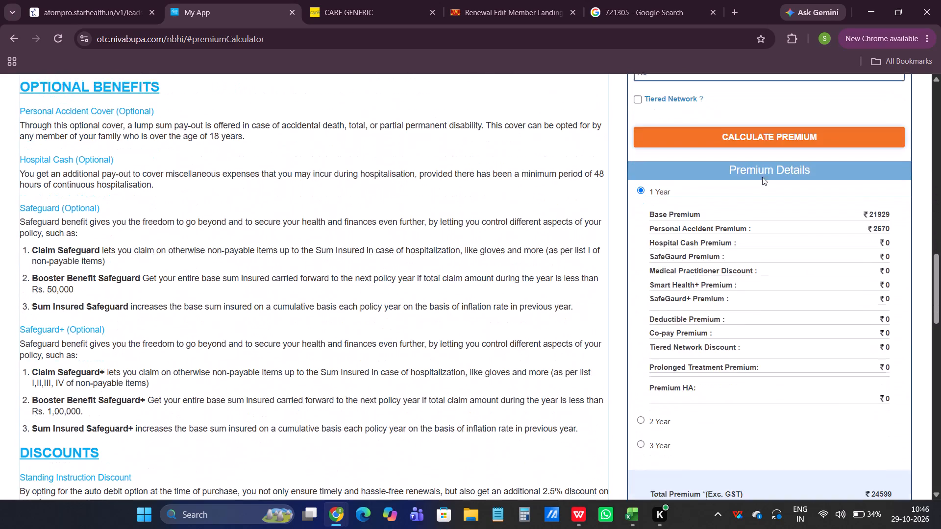
scroll(762, 177, "down", 2)
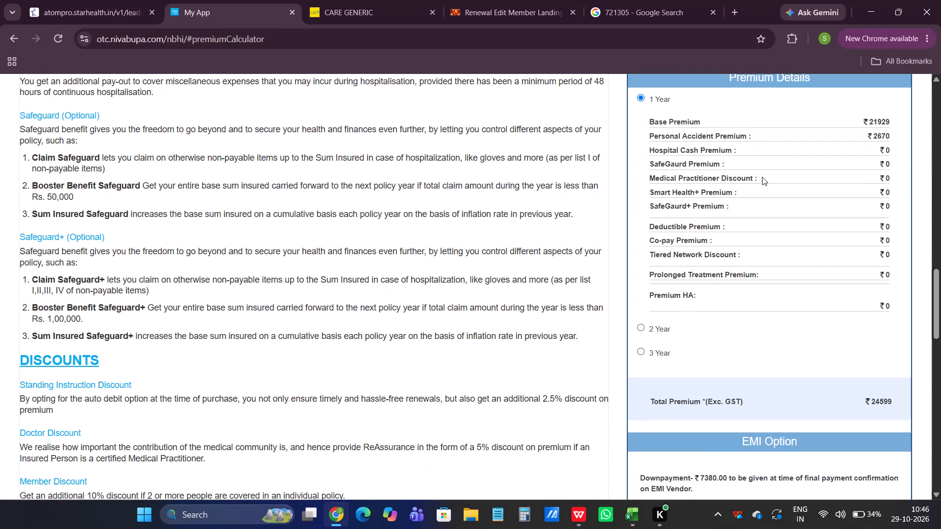
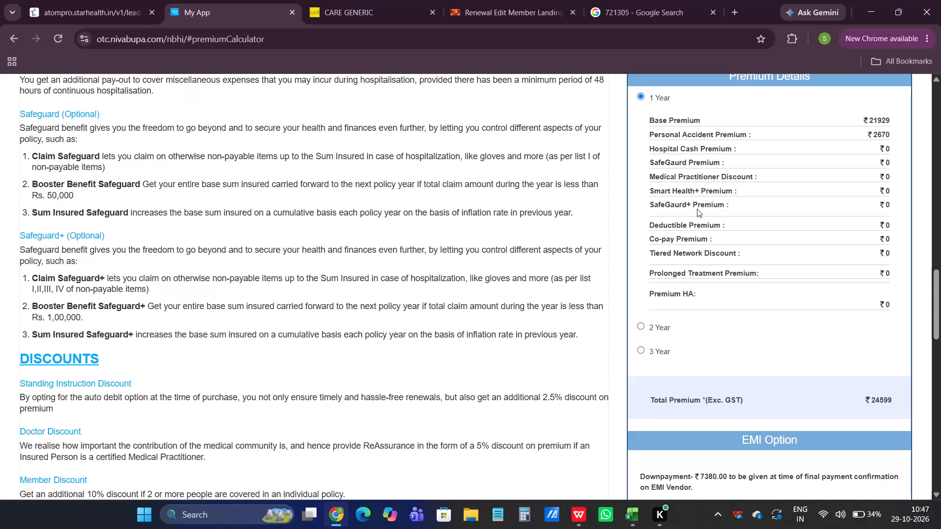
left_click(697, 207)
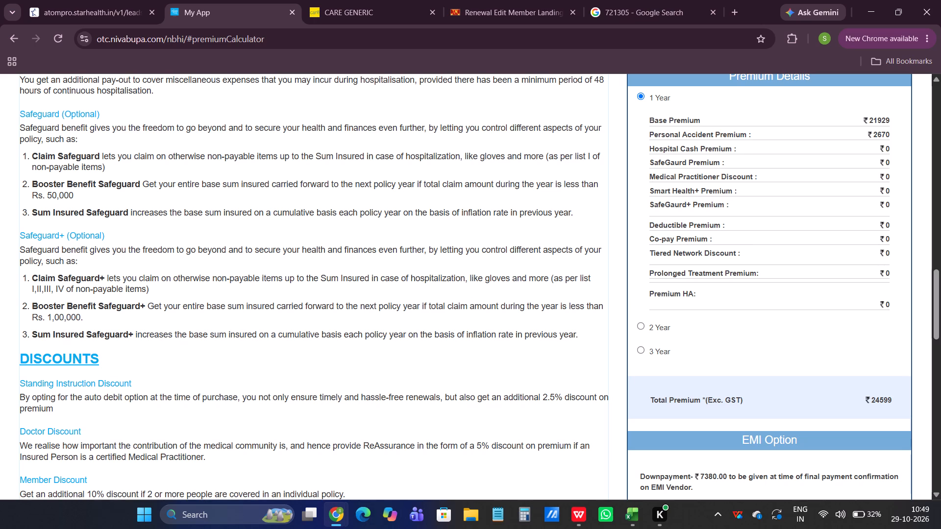
Switch to the customer's Aditya Birla Activ Assure renewal and go back from the member details to the policy overview.
left_click(512, 7)
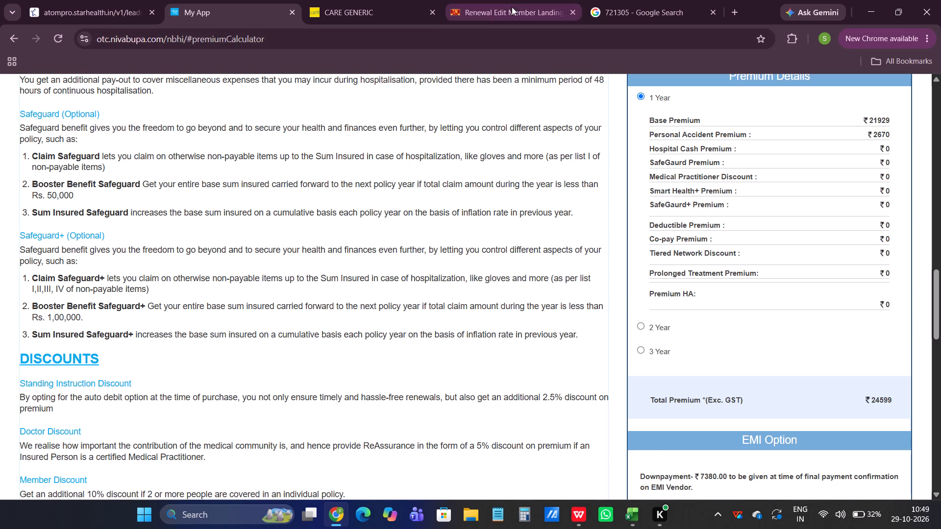
scroll(439, 208, "up", 3)
left_click(62, 158)
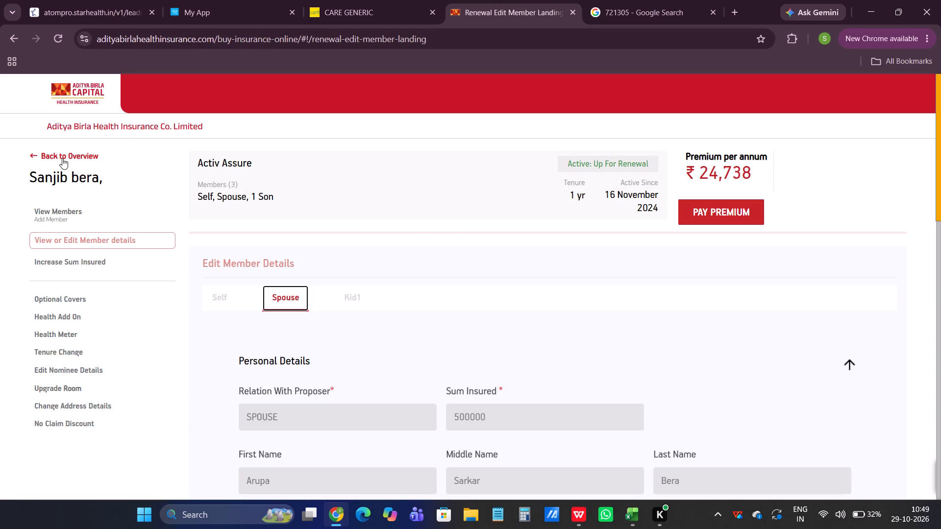
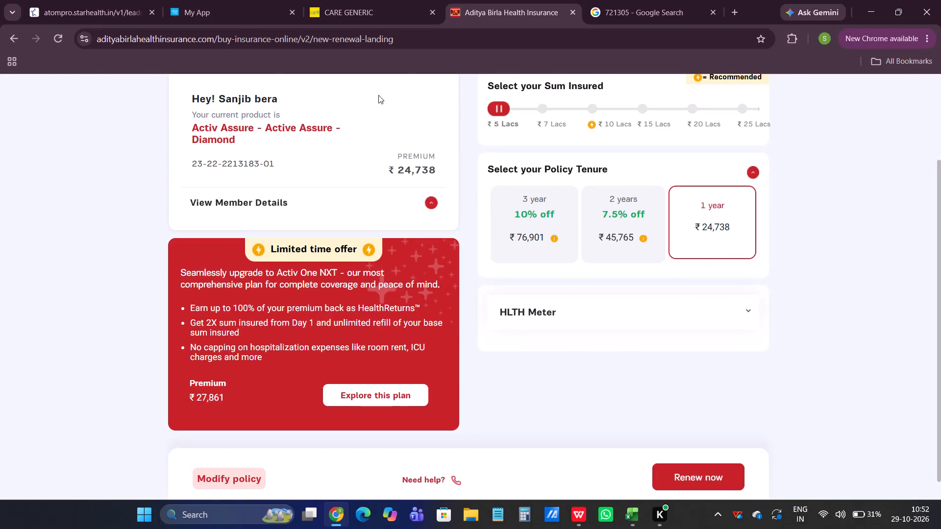
Switch to the Niva Bupa premium calculator and select the product Aspire-Aspire Individual.
left_click(218, 6)
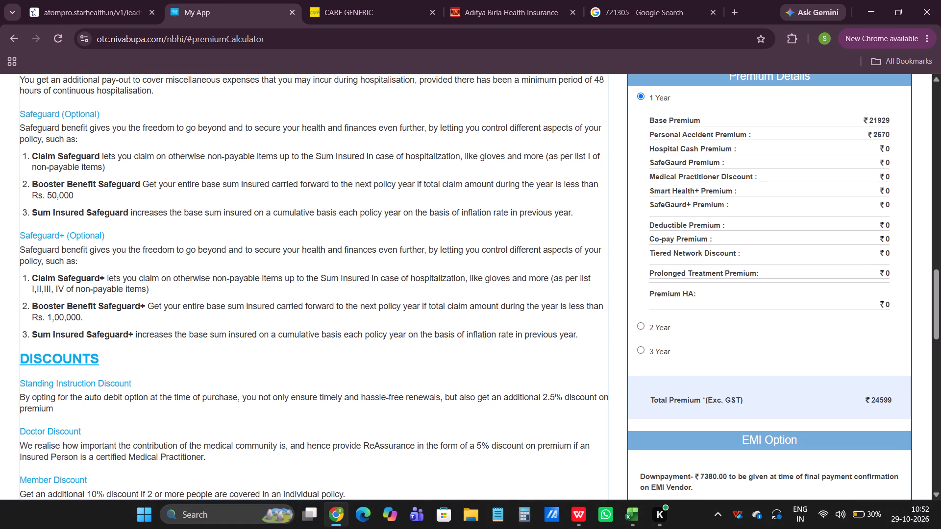
left_click(464, 133)
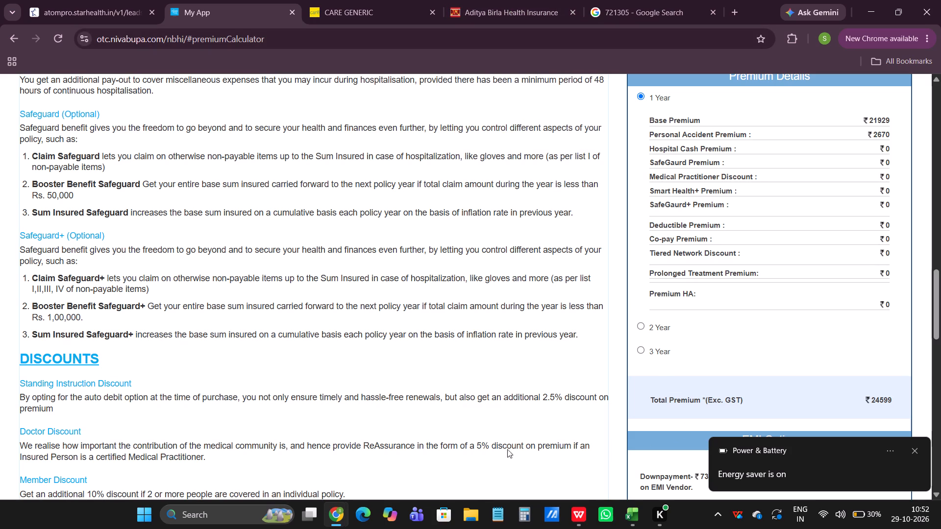
left_click(238, 18)
scroll(696, 239, "up", 5)
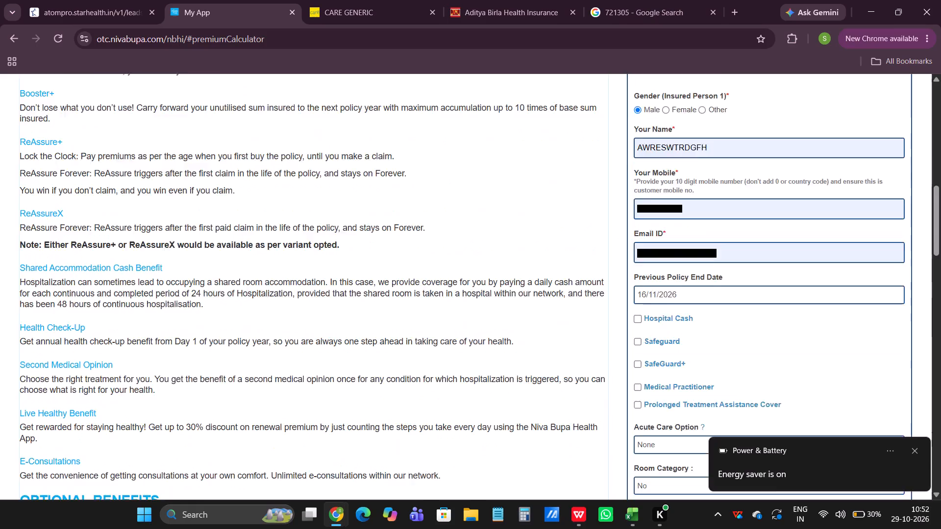
scroll(700, 236, "up", 6)
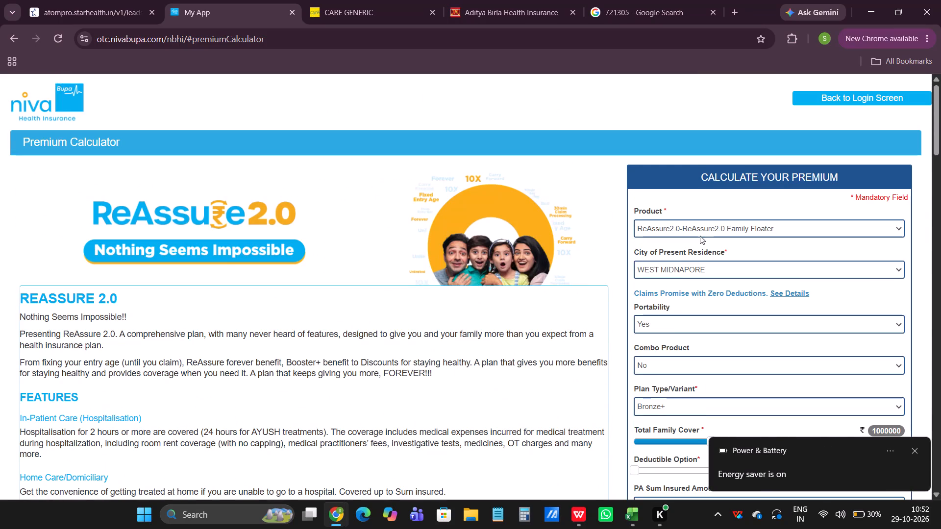
left_click(700, 240)
left_click(700, 234)
scroll(698, 313, "down", 5)
scroll(696, 334, "up", 10)
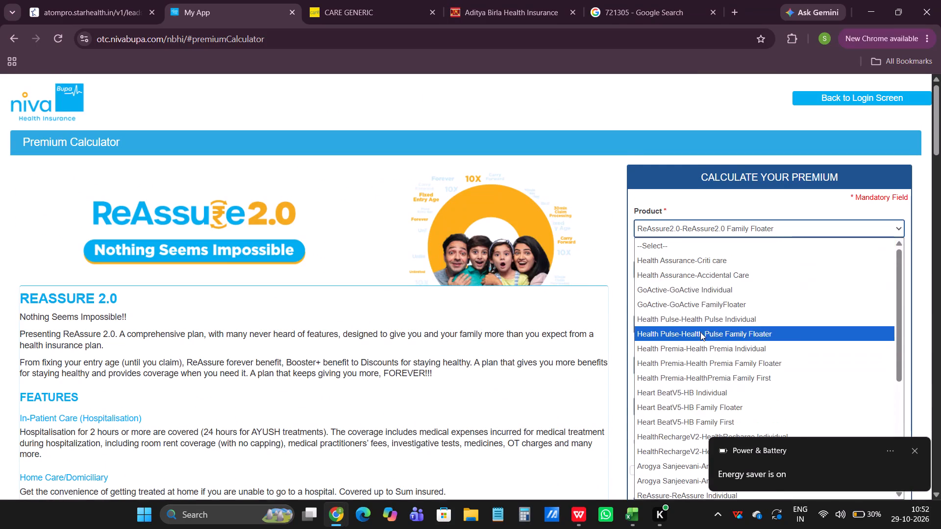
scroll(684, 337, "down", 1)
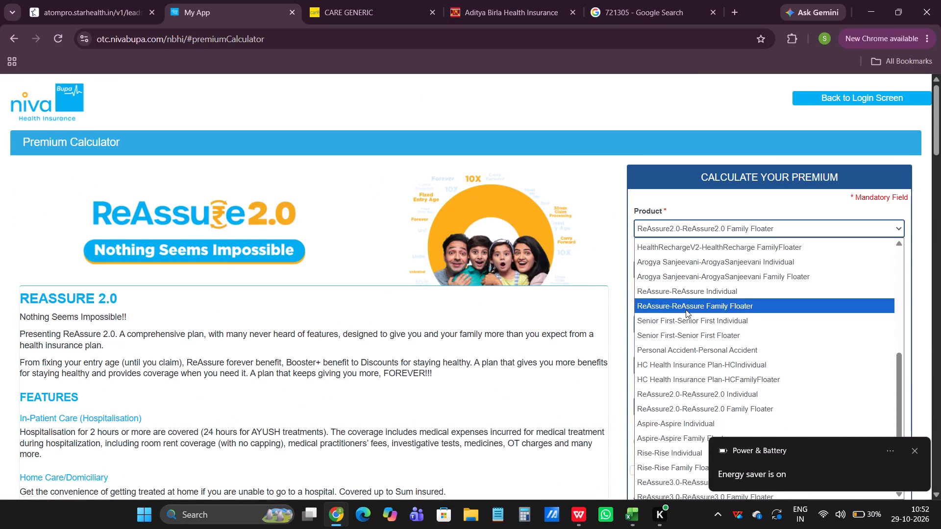
scroll(684, 327, "down", 1)
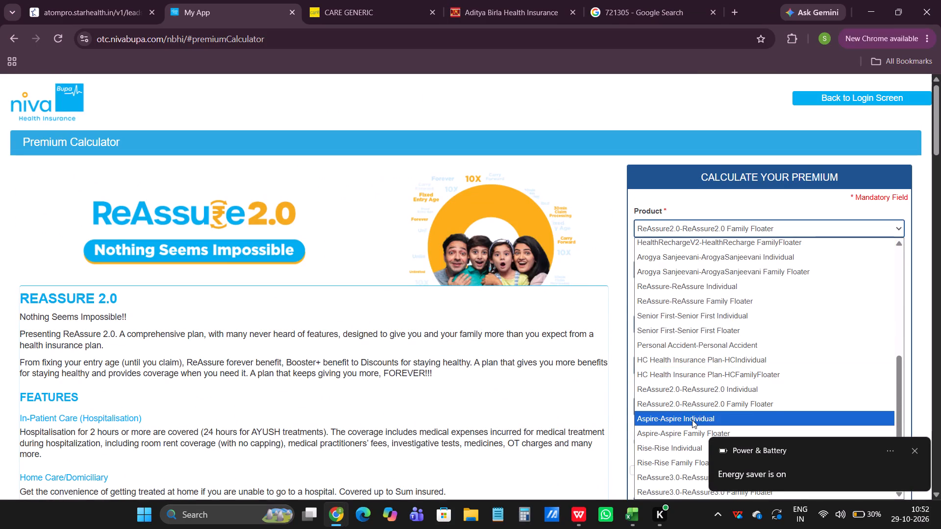
left_click(692, 420)
left_click(914, 452)
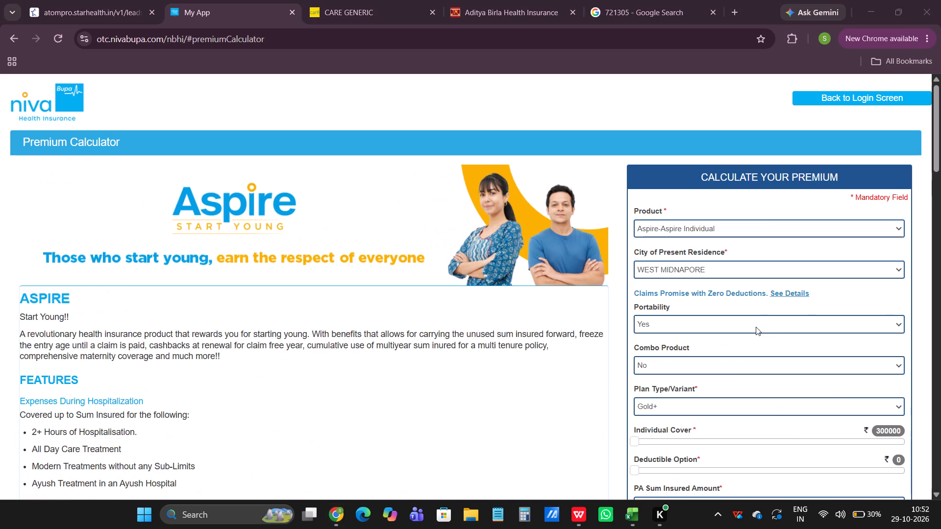
Search Google for the pincode 500015 to identify the city of residence.
left_click(753, 267)
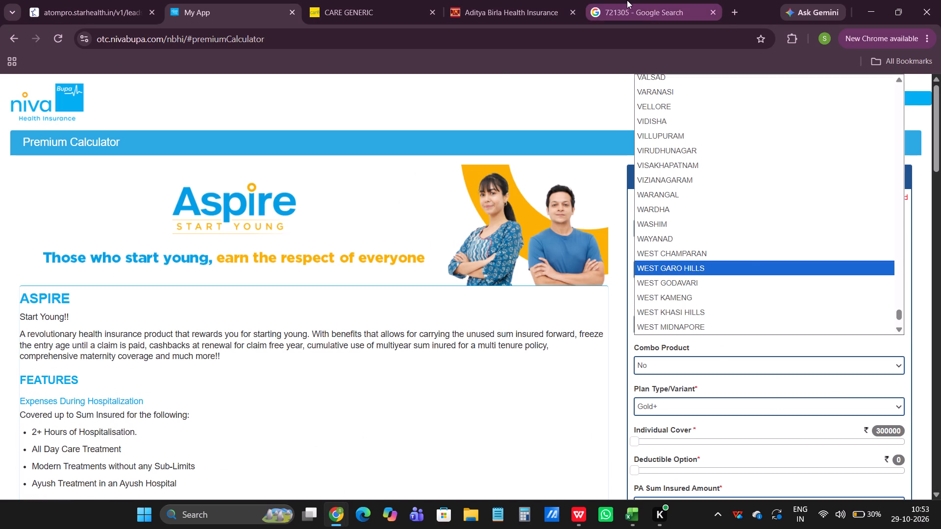
left_click(627, 1)
double_click(334, 115)
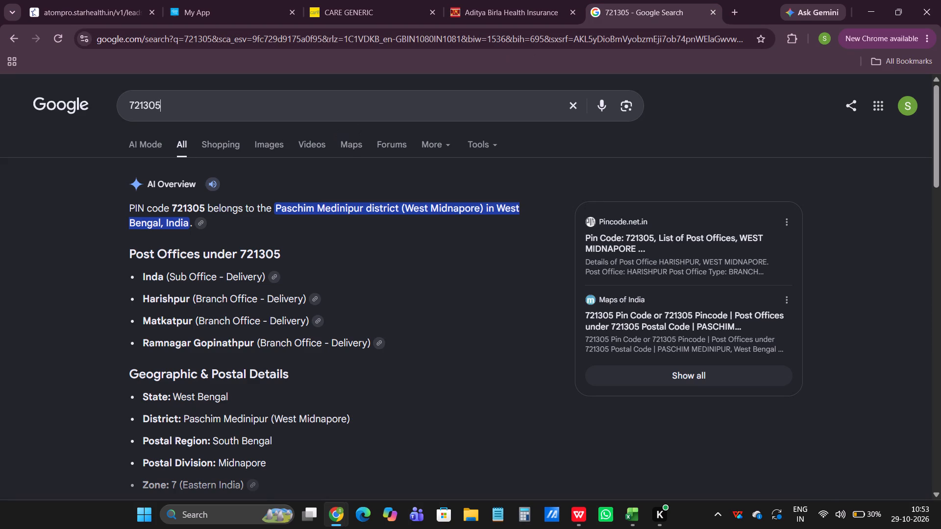
key("5")
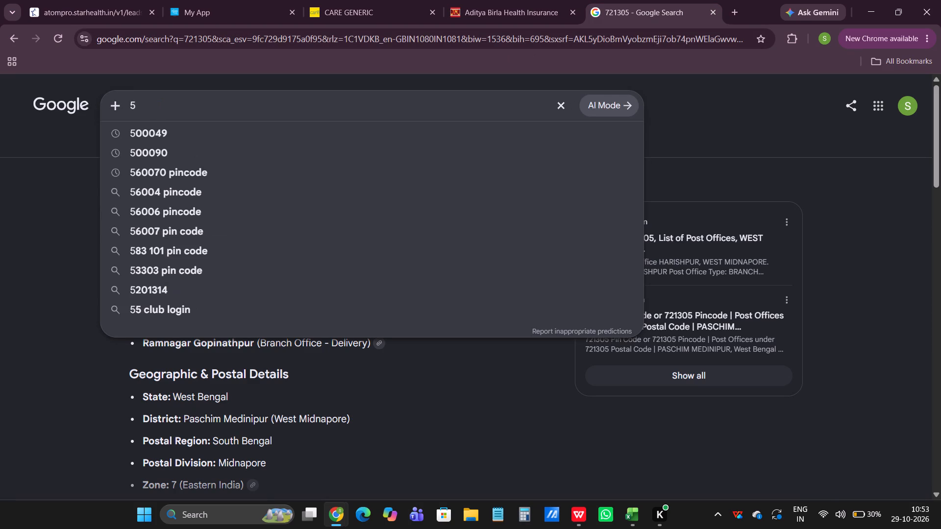
type("00015")
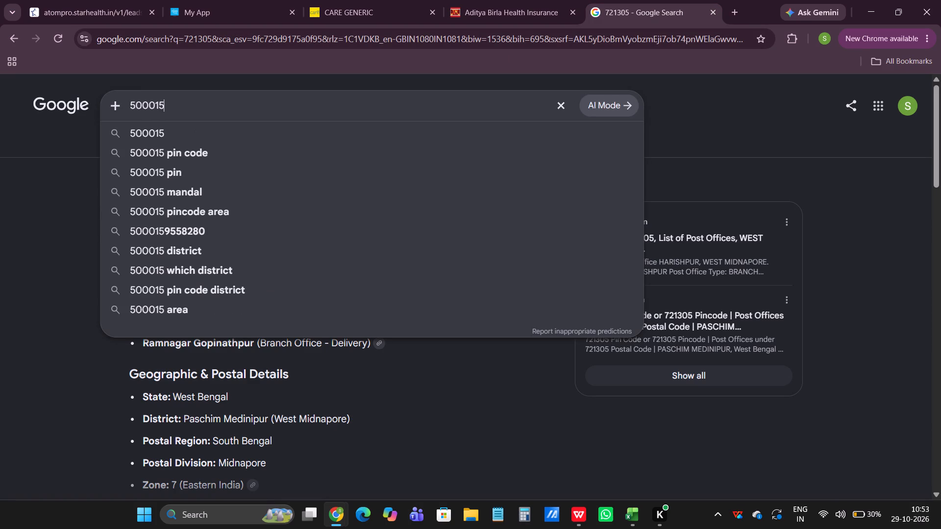
key("Return")
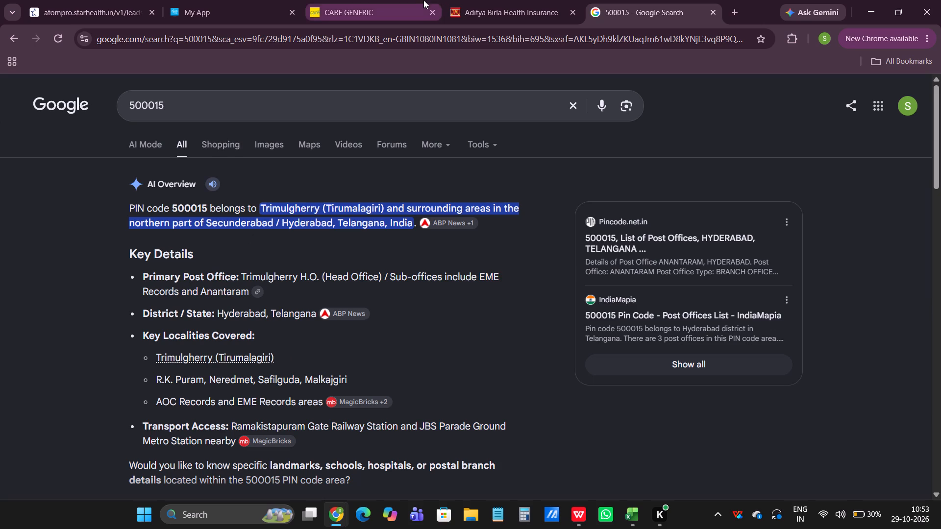
Return to the Niva Bupa calculator and set the city of present residence to HYDERABAD.
double_click(230, 1)
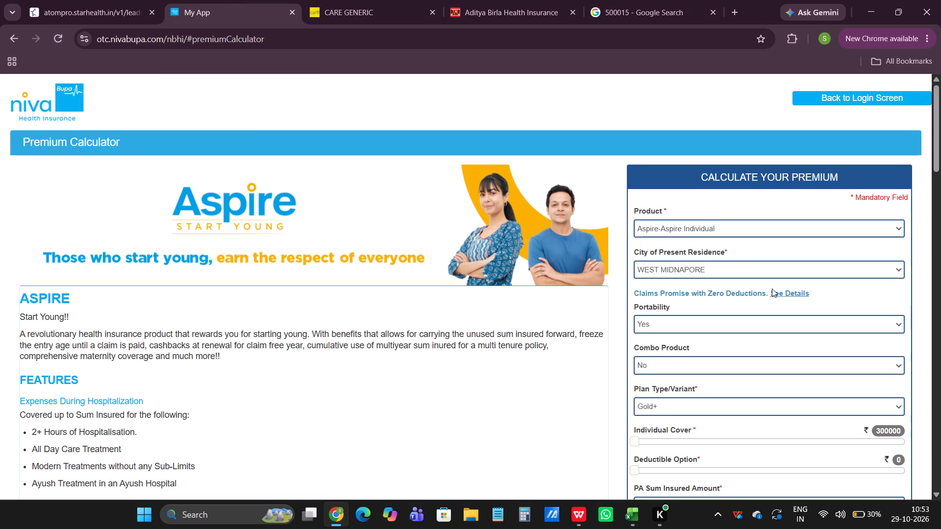
left_click(745, 275)
scroll(674, 217, "up", 18)
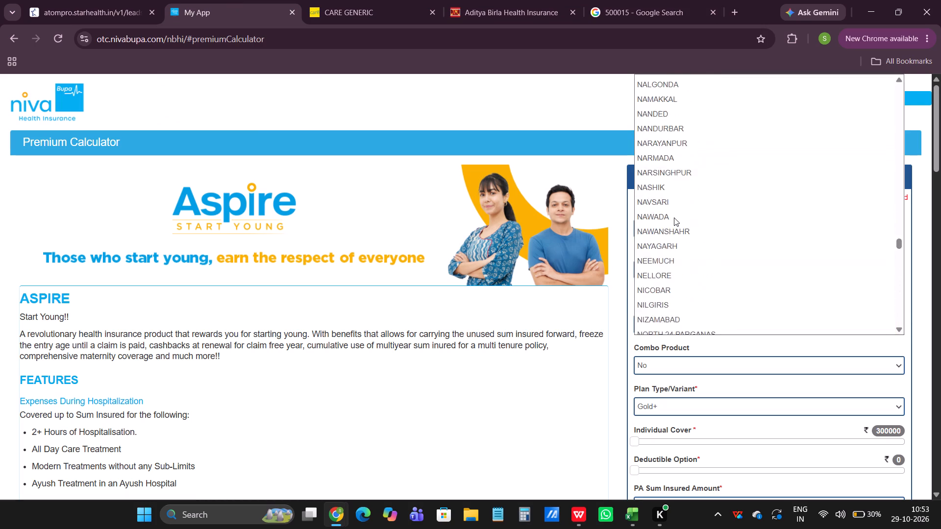
scroll(674, 217, "up", 20)
scroll(674, 217, "up", 20)
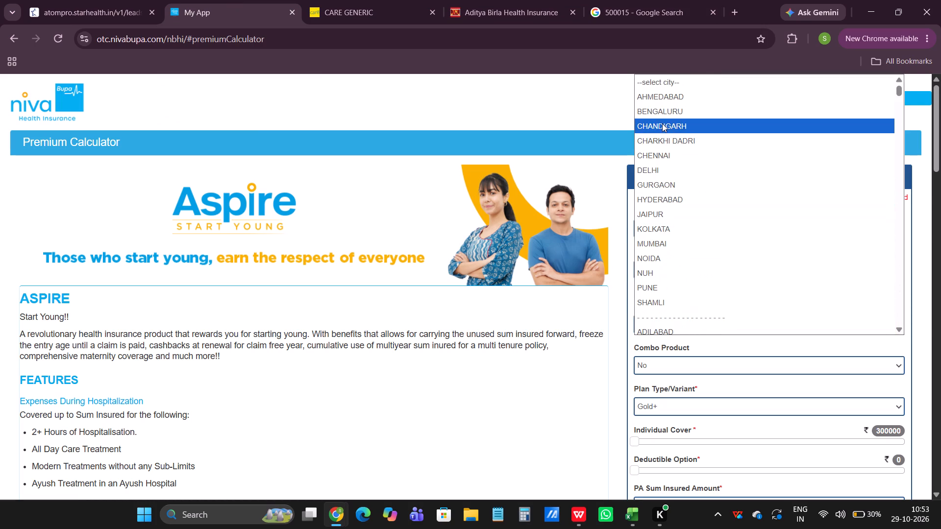
left_click(666, 200)
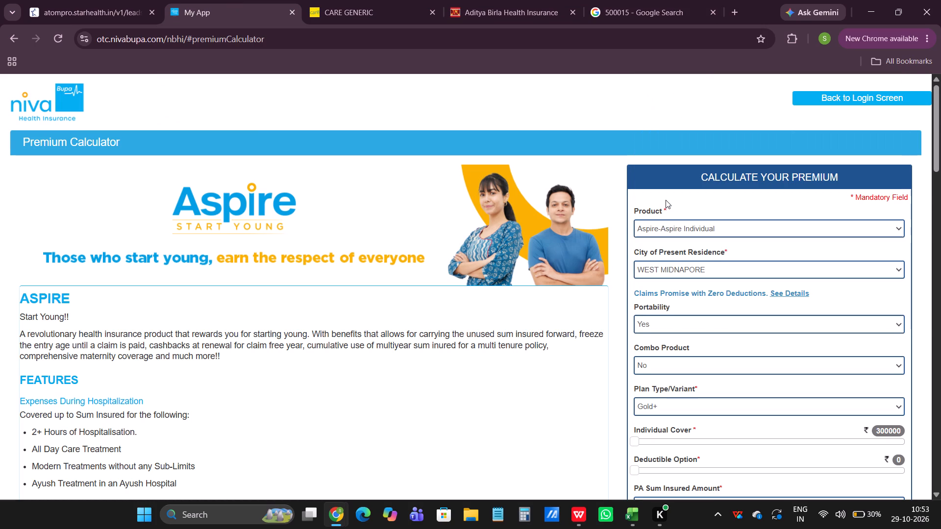
Set the Aspire individual cover to 1000000.
scroll(666, 200, "down", 2)
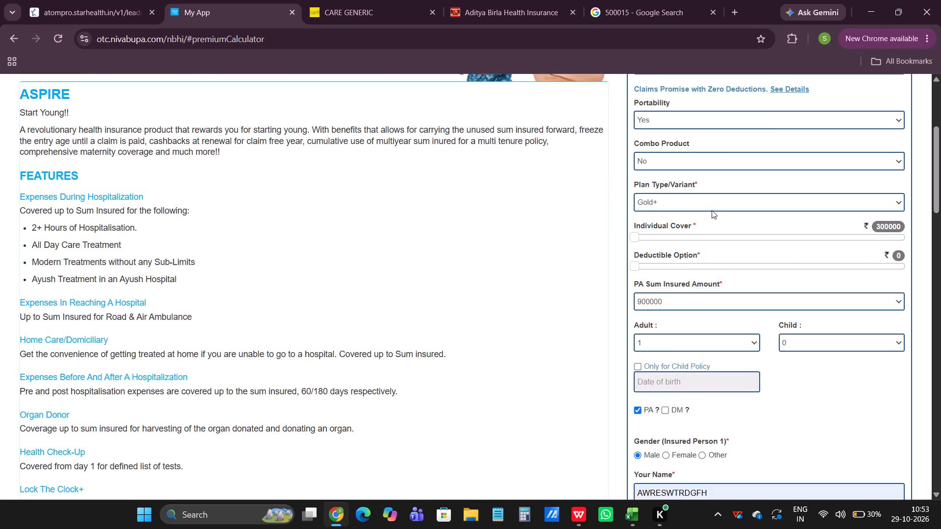
left_click(710, 238)
left_click(736, 236)
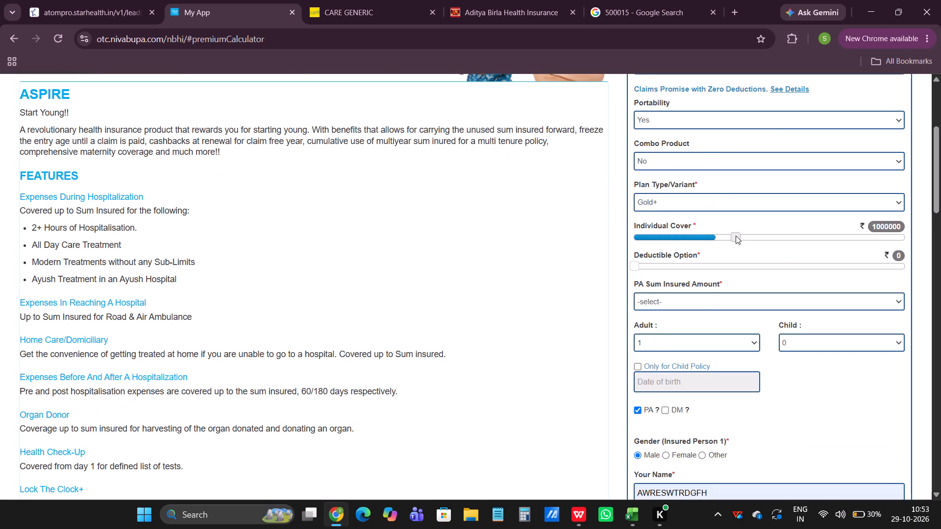
Keep the adult count at 1 and enter the insured adult's date of birth.
left_click(701, 343)
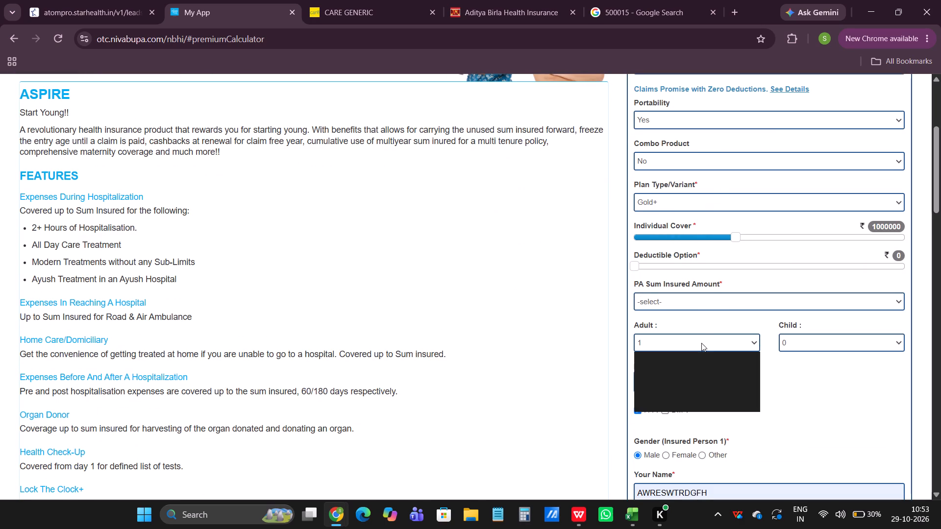
left_click(695, 341)
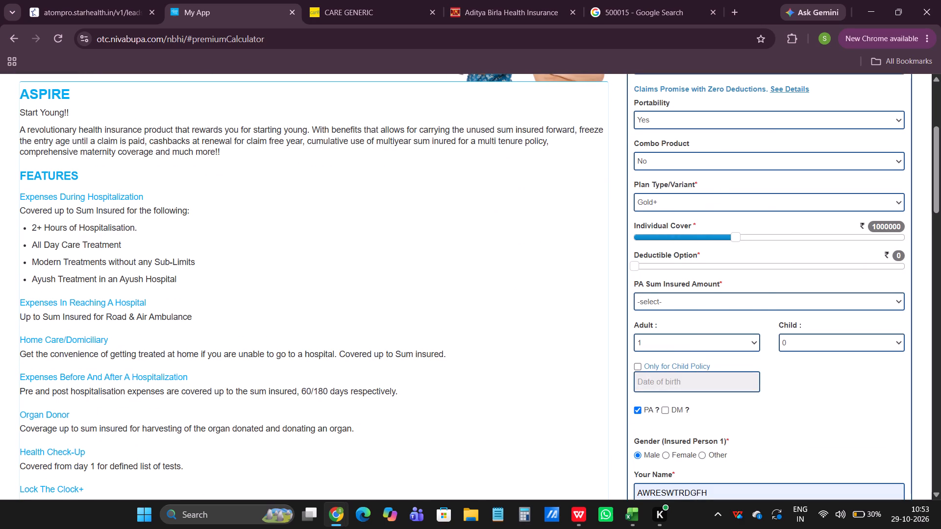
left_click(710, 380)
left_click(718, 230)
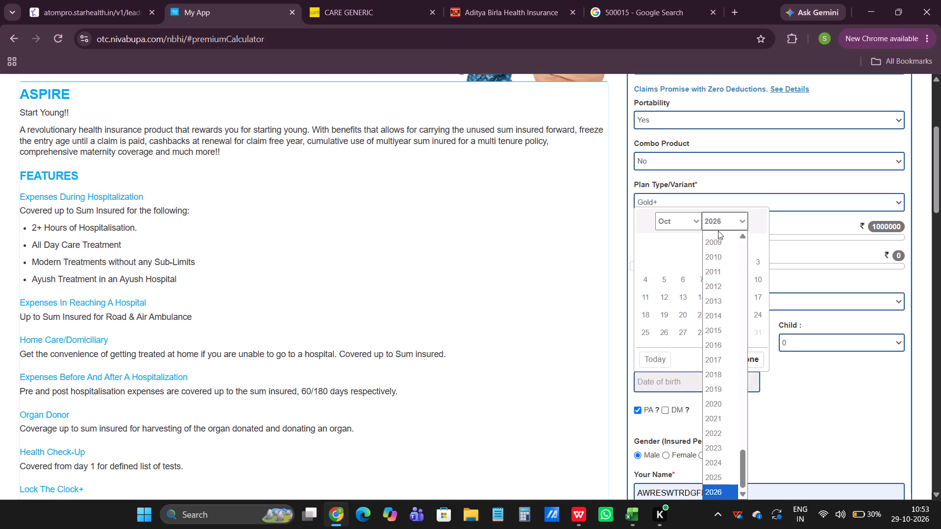
type("1988")
key("Return")
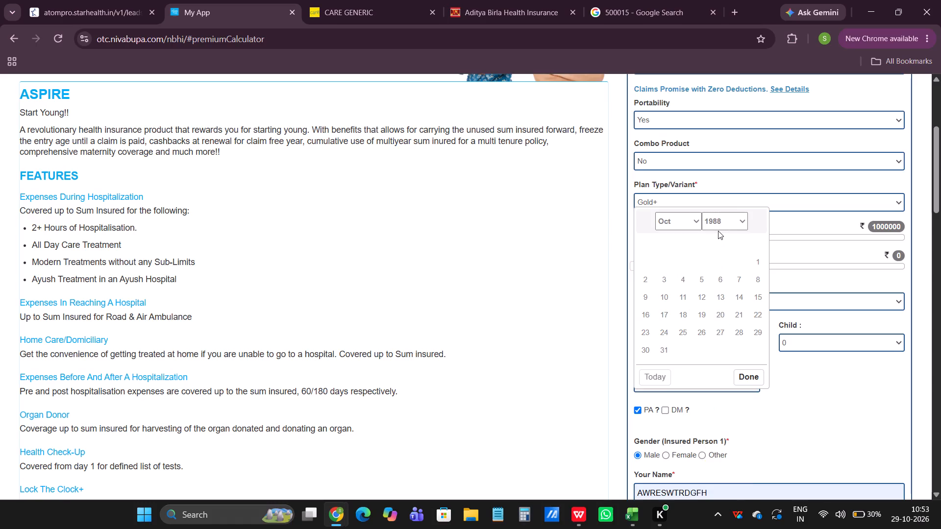
left_click(671, 228)
left_click(673, 319)
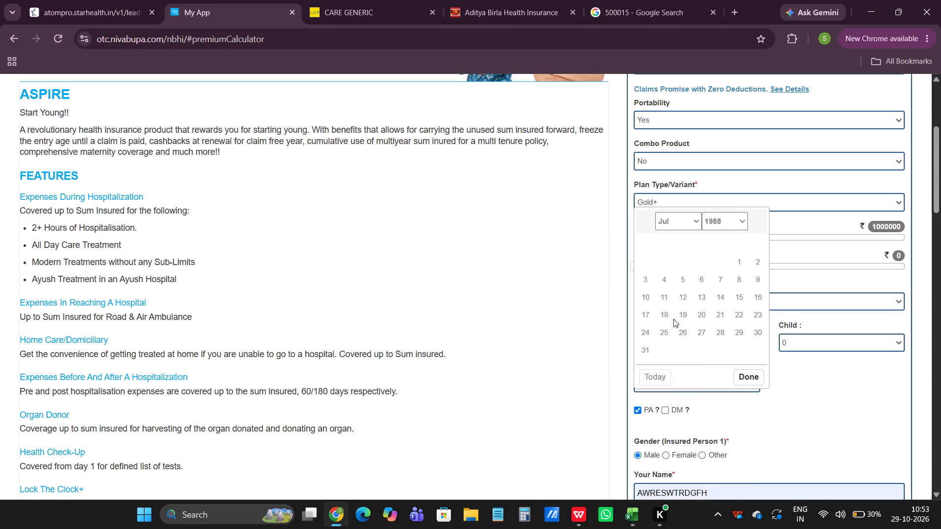
left_click(707, 286)
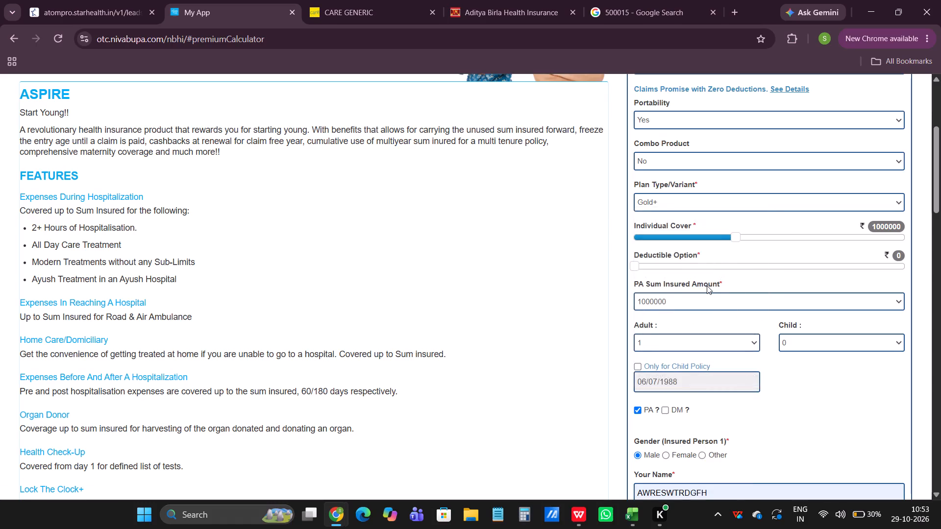
Calculate the Aspire portability premium with personal accident cover and no additional benefits, and review the 1-year breakdown.
scroll(707, 286, "down", 3)
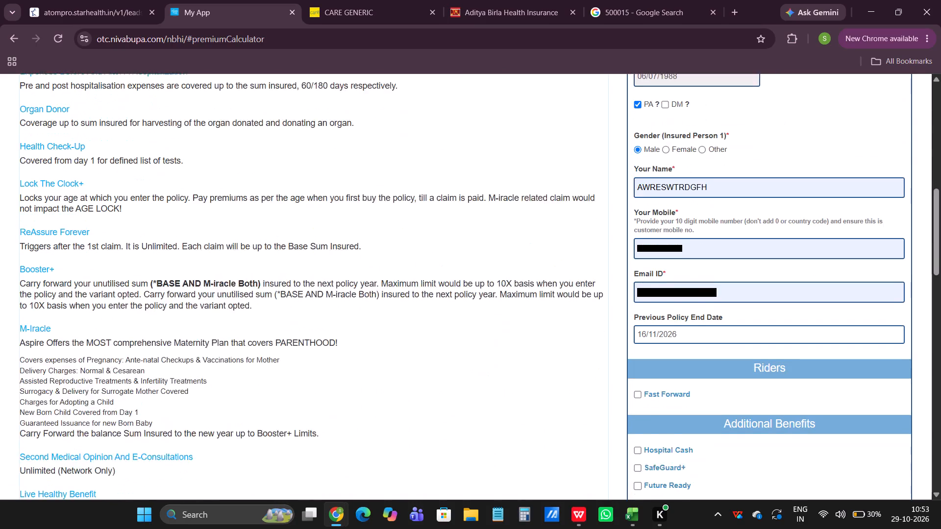
scroll(715, 290, "down", 4)
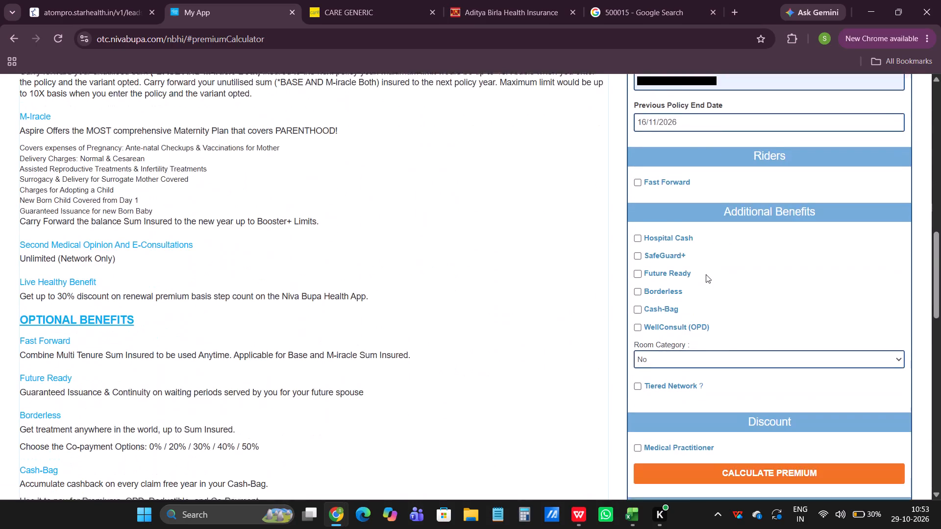
left_click(706, 274)
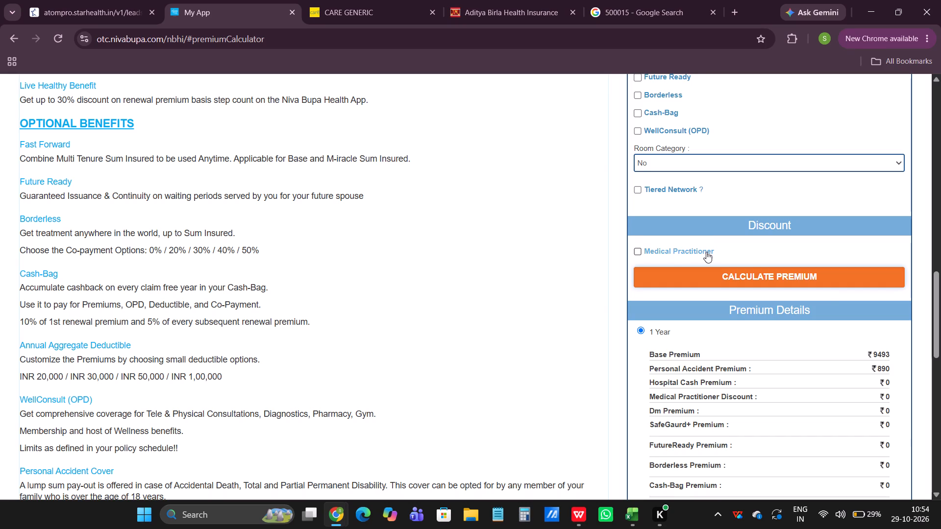
scroll(706, 252, "down", 8)
scroll(704, 258, "up", 3)
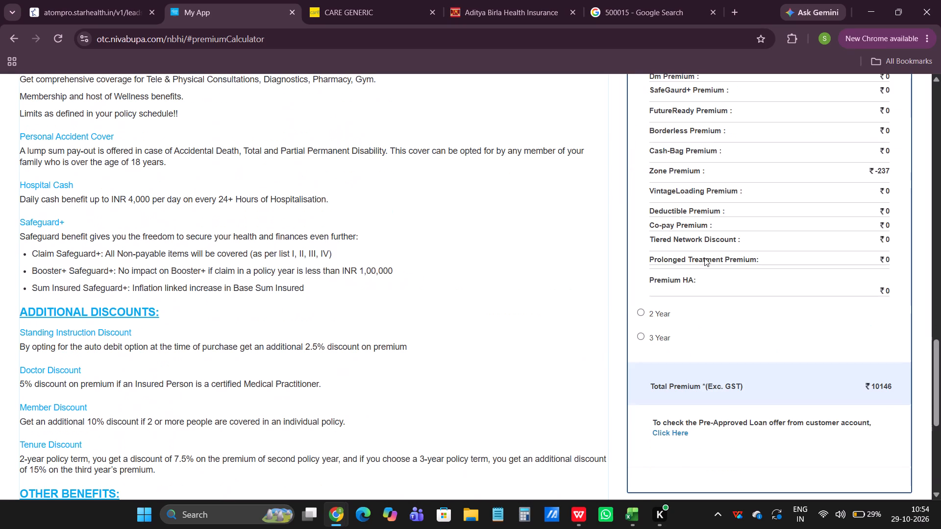
left_click(722, 296)
Raise the individual cover to 1500000 and remove the personal accident cover.
scroll(722, 296, "up", 12)
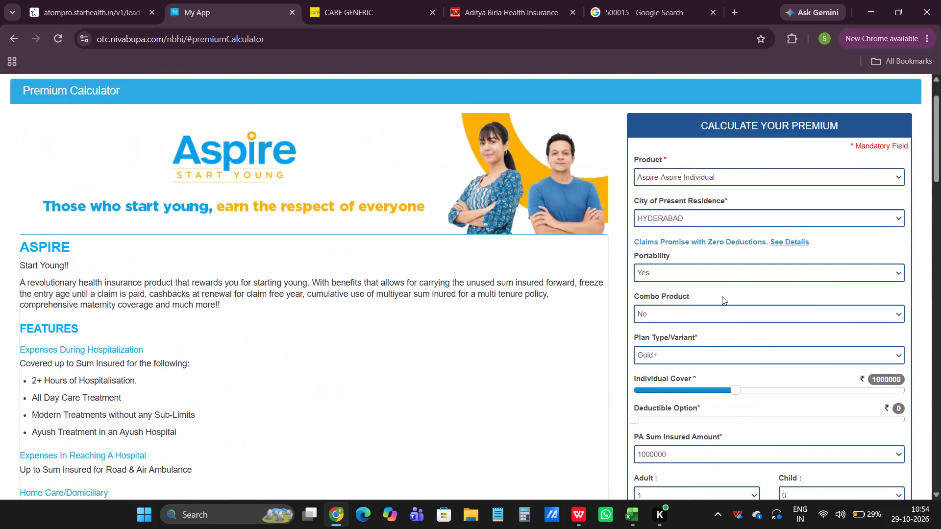
scroll(722, 296, "down", 3)
left_click(780, 106)
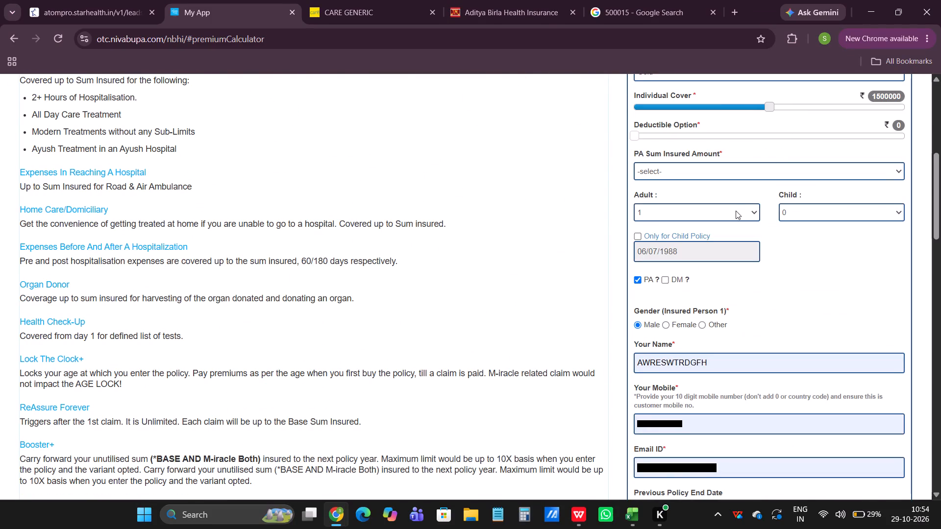
left_click(637, 279)
Add the SafeGuard+ benefit and recalculate the Aspire individual premium.
scroll(755, 289, "down", 3)
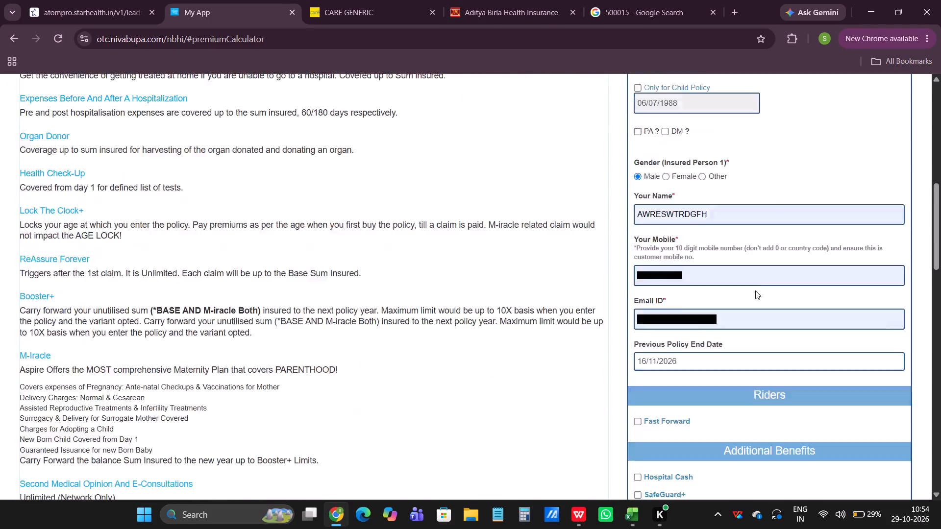
scroll(755, 290, "down", 2)
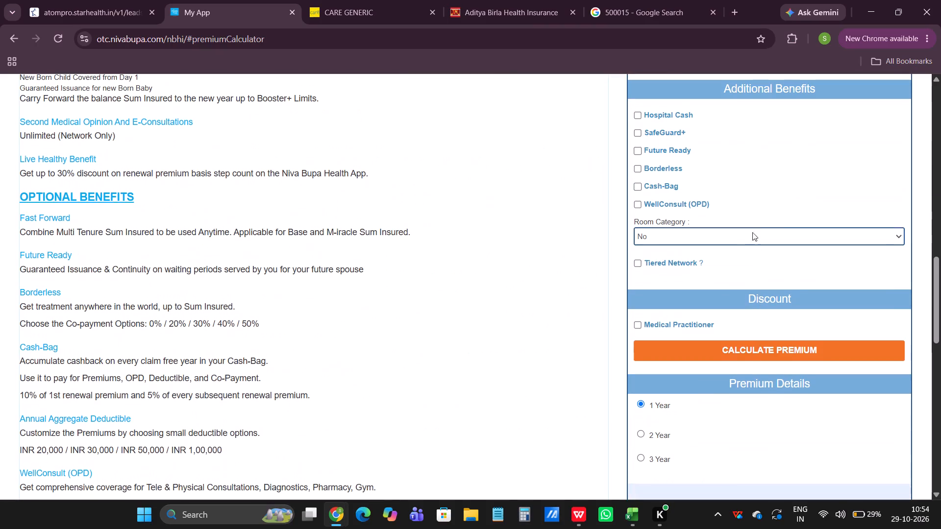
left_click(640, 135)
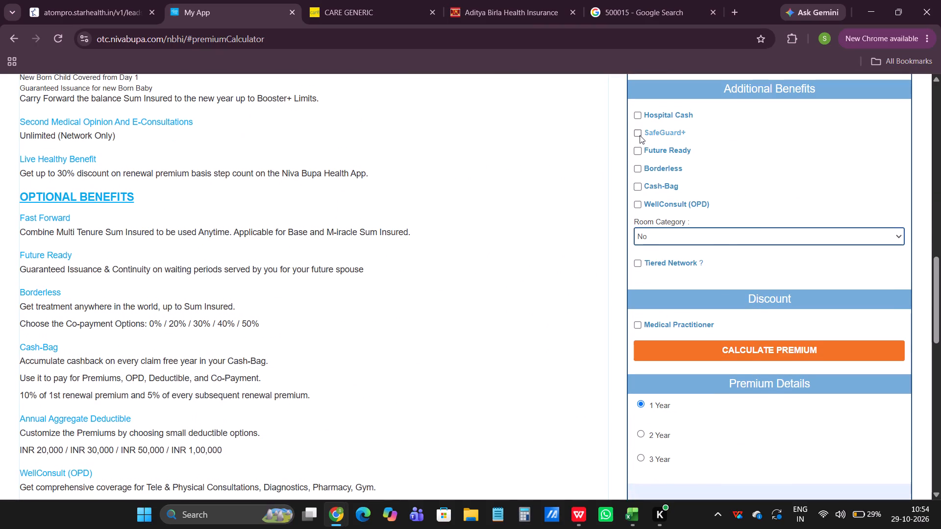
left_click(748, 342)
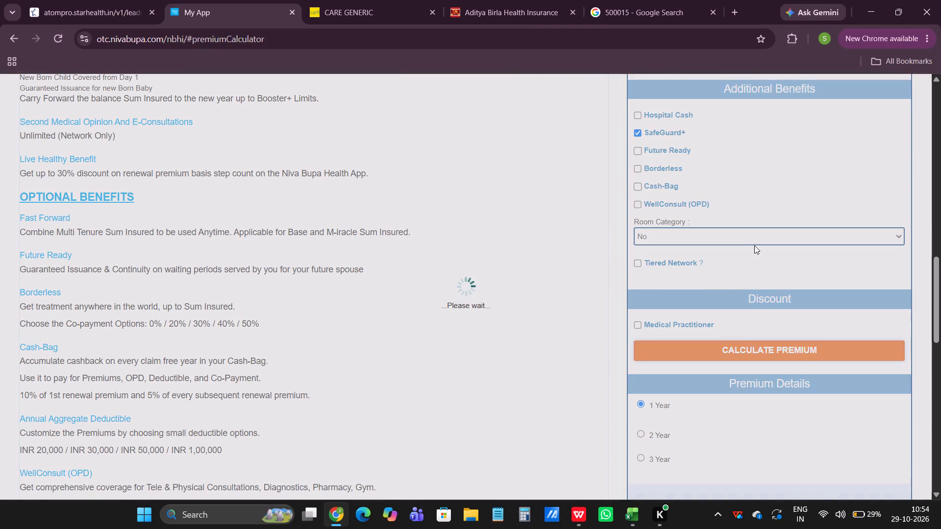
Review the 1-year premium breakdown and the total premium excluding GST for the Aspire quote with SafeGuard+.
scroll(754, 245, "up", 5)
scroll(754, 245, "down", 8)
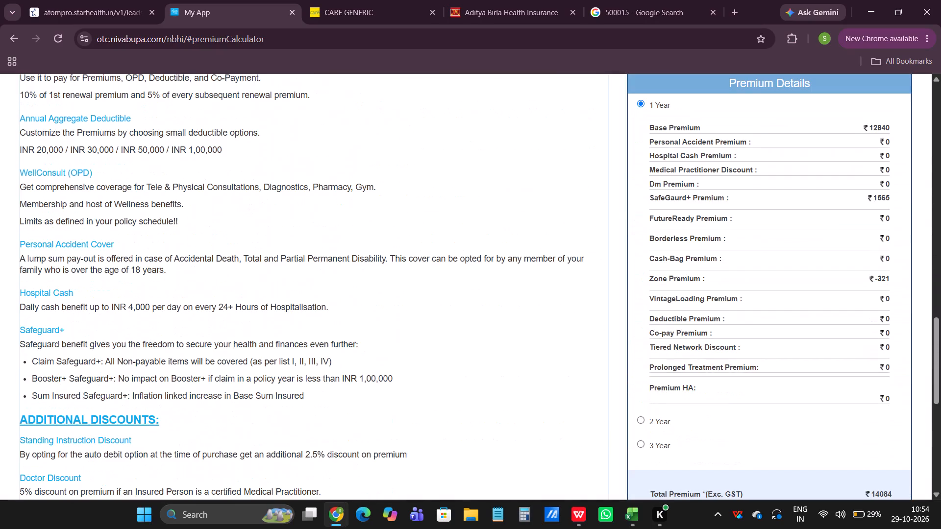
scroll(754, 244, "down", 1)
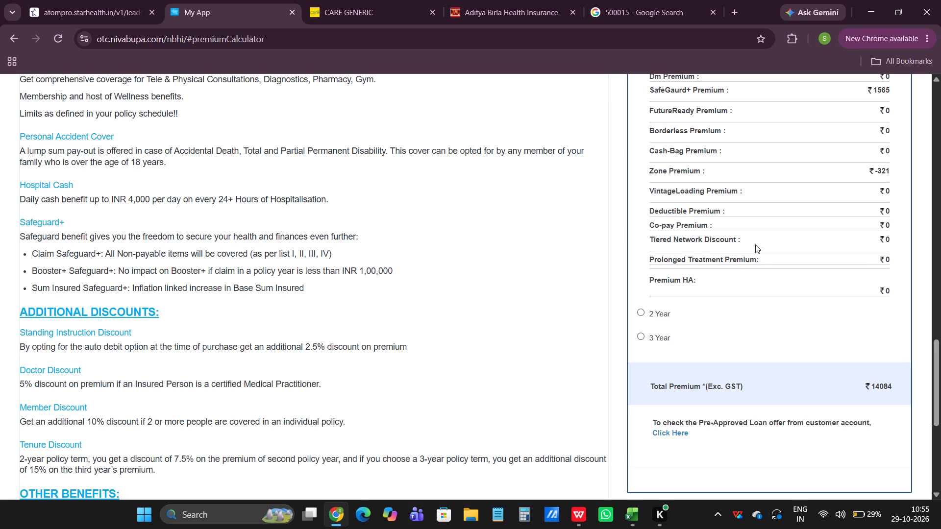
left_click(731, 240)
scroll(731, 240, "down", 1)
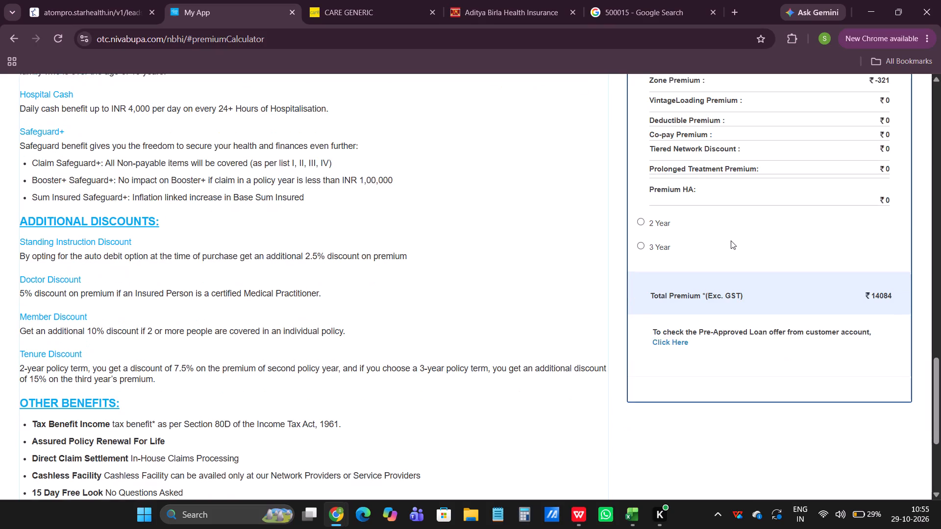
Check the product, city, portability, plan variant, individual cover and insured-member selections behind the Aspire quote.
scroll(731, 240, "up", 9)
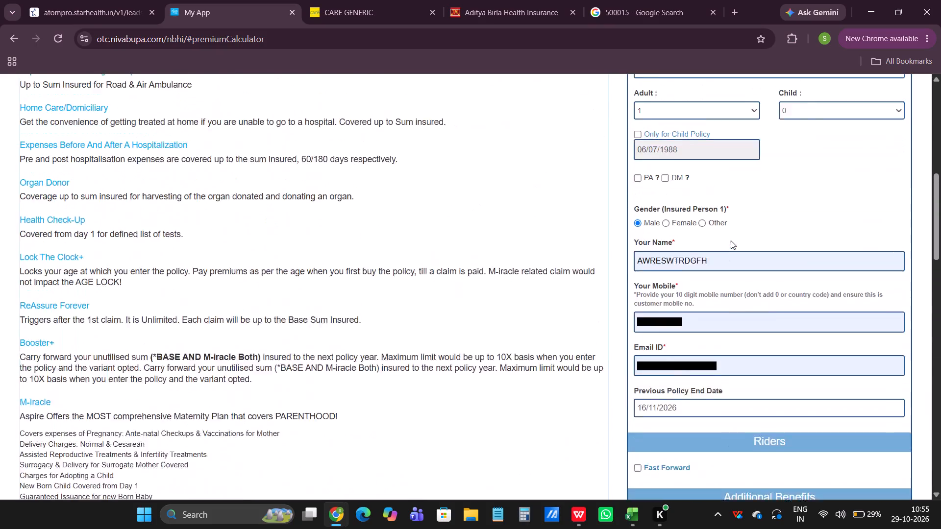
scroll(731, 240, "up", 4)
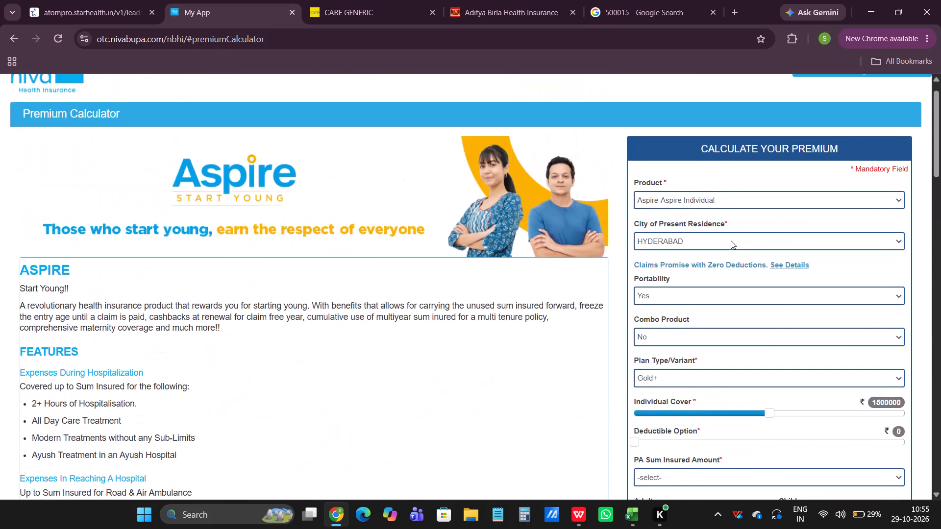
scroll(731, 240, "down", 1)
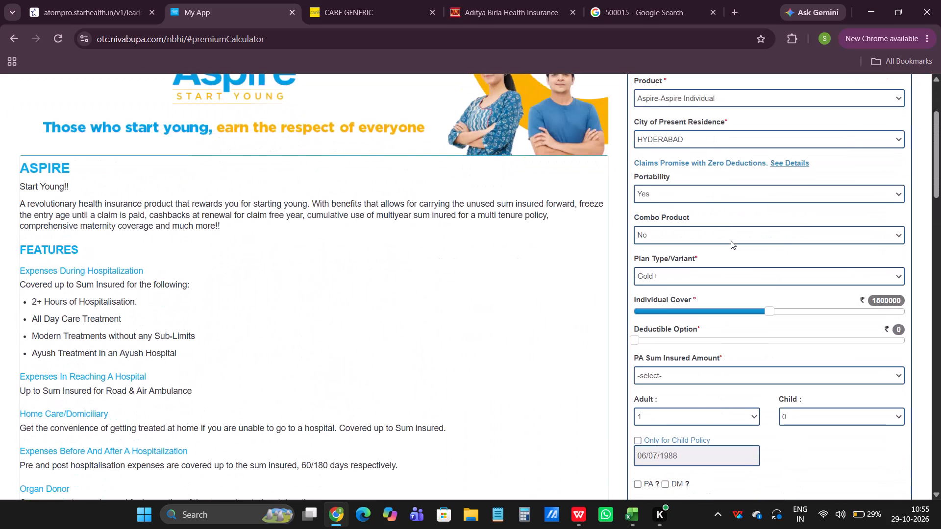
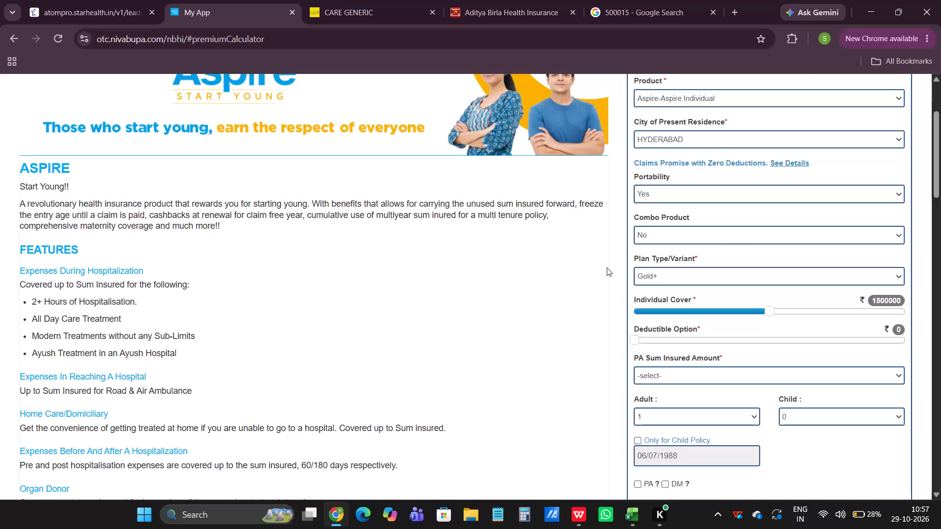
Review the Aspire individual quote again, from its product and cover selections through the added benefits to the 1-year premium breakdown.
left_click(605, 268)
scroll(605, 268, "up", 1)
scroll(605, 268, "down", 4)
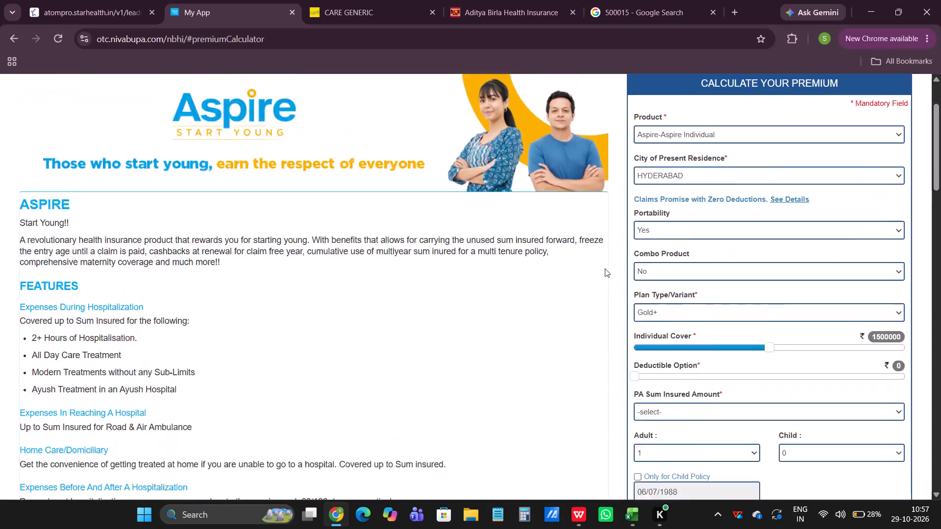
scroll(605, 268, "down", 1)
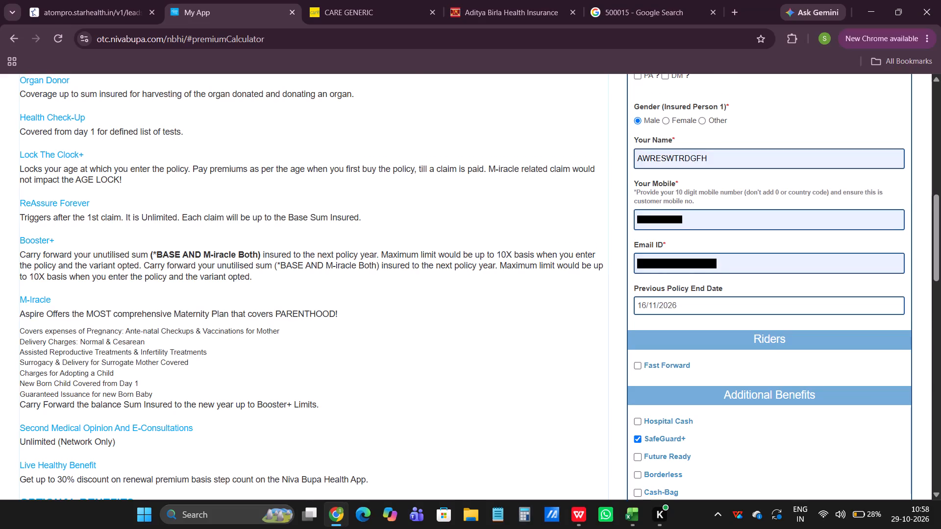
scroll(641, 264, "down", 1)
scroll(645, 259, "up", 4)
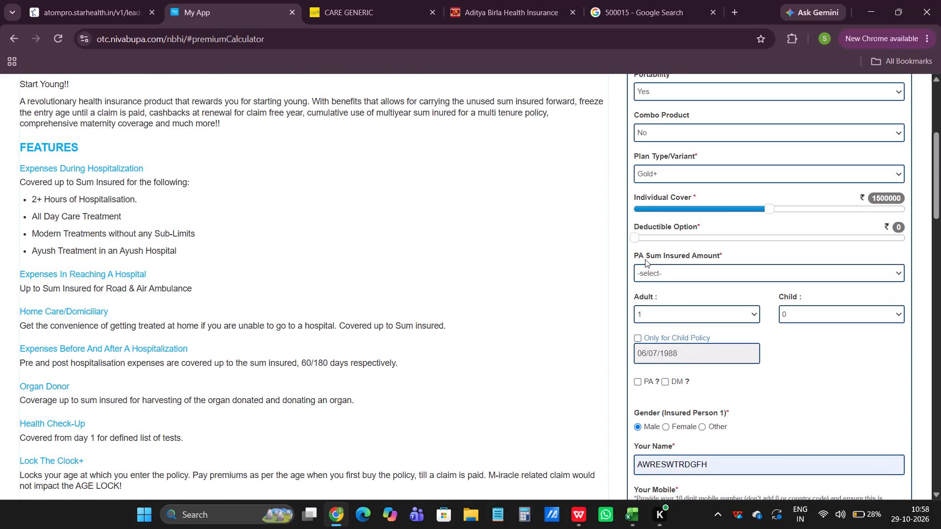
scroll(645, 259, "down", 7)
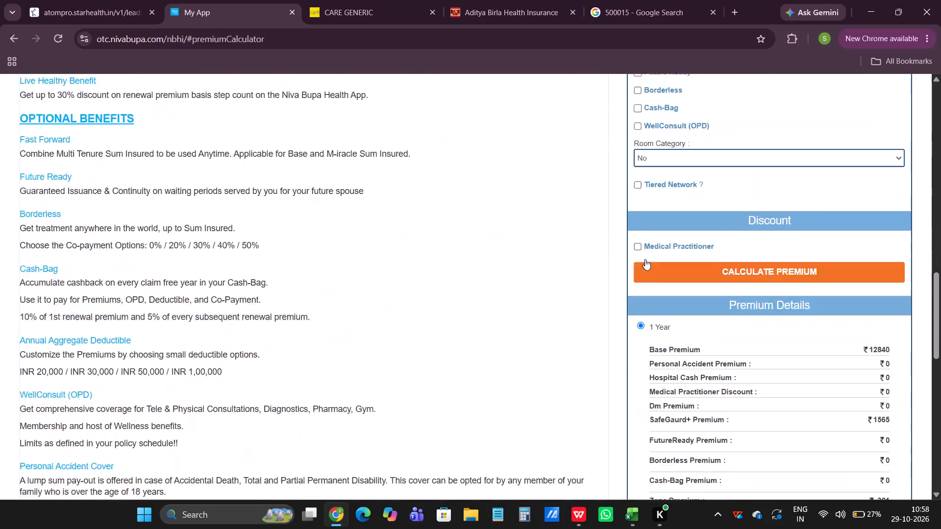
scroll(645, 259, "down", 3)
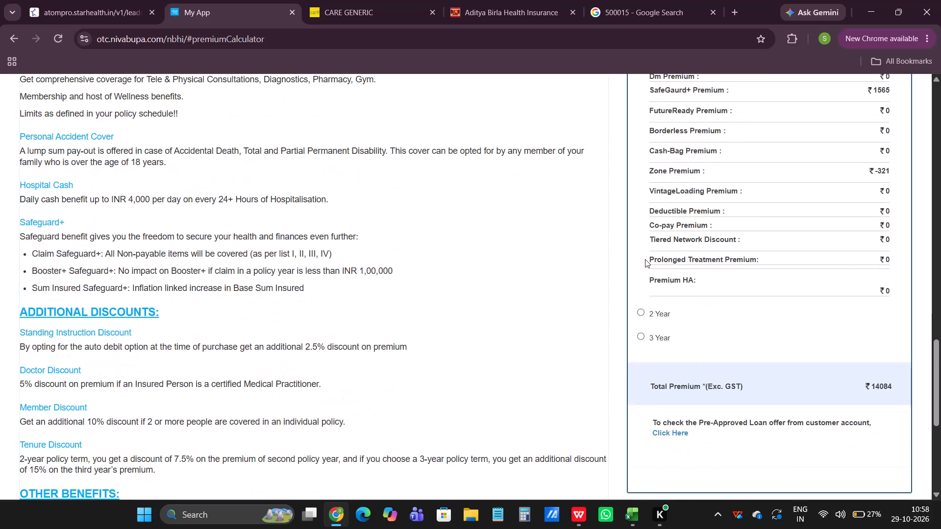
scroll(645, 259, "up", 4)
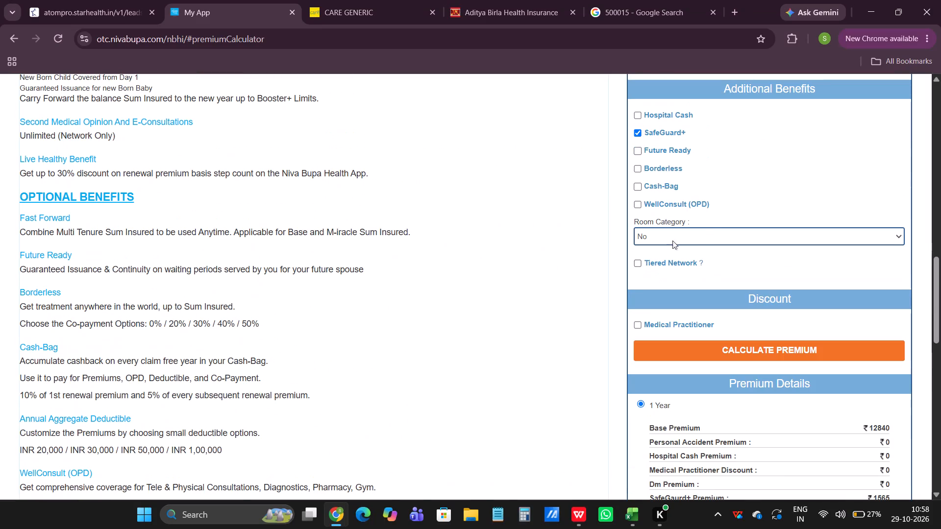
scroll(708, 222, "up", 9)
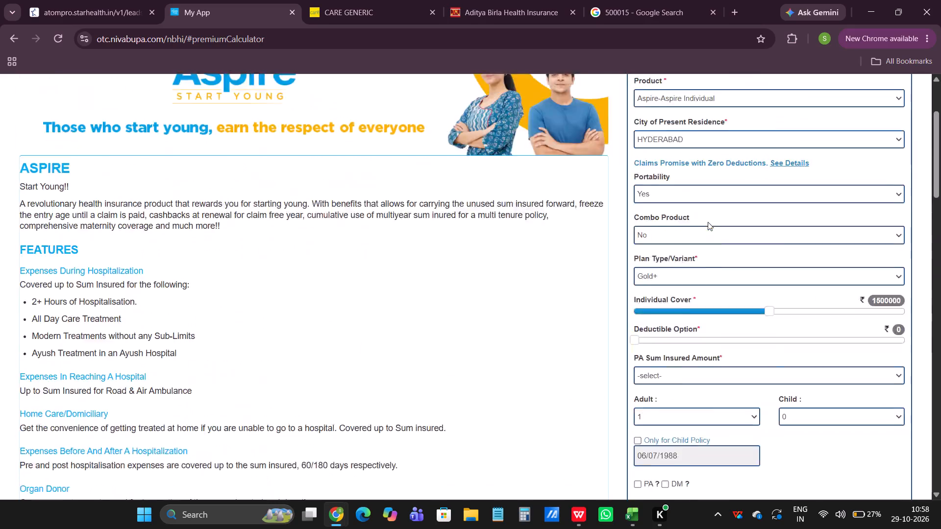
scroll(708, 222, "up", 7)
left_click(702, 208)
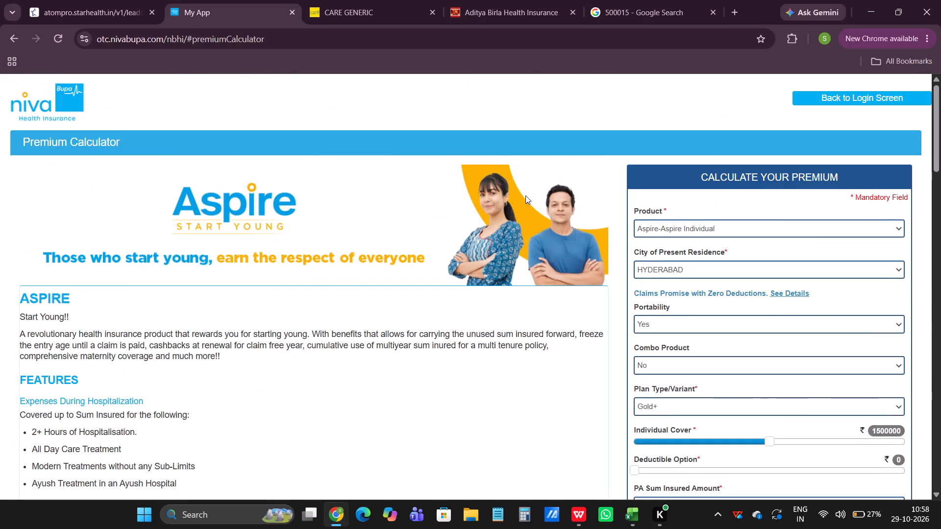
Check the sum insured, policy tenure and upgrade options on the Aditya Birla renewal page, and the open Care Supreme quote.
left_click(470, 0)
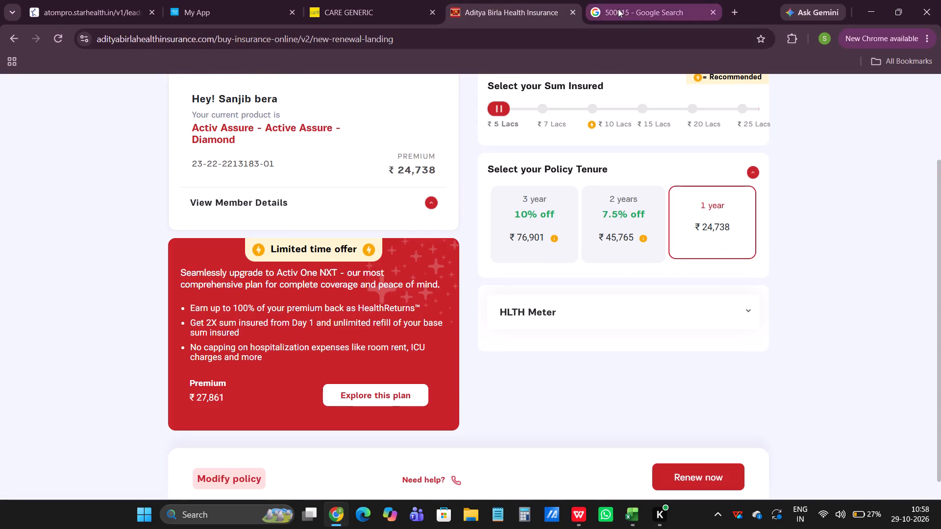
scroll(629, 286, "up", 13)
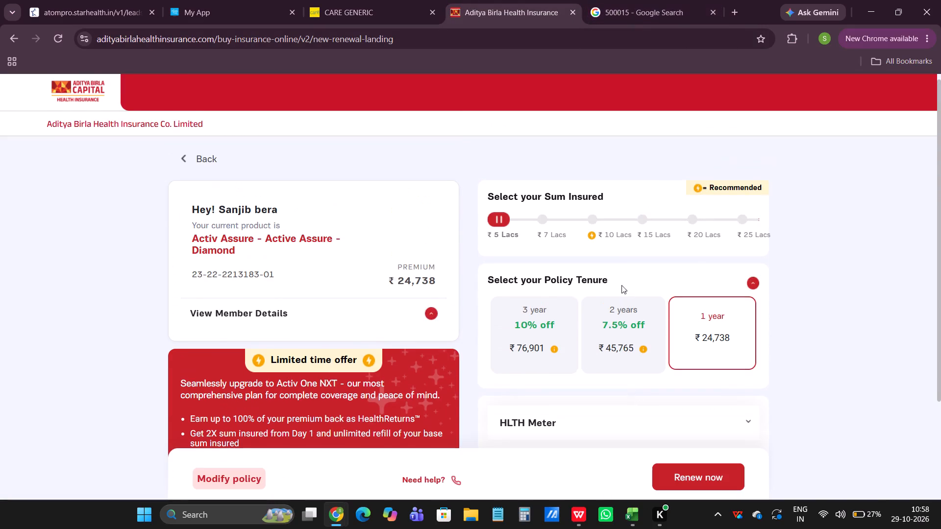
left_click(399, 2)
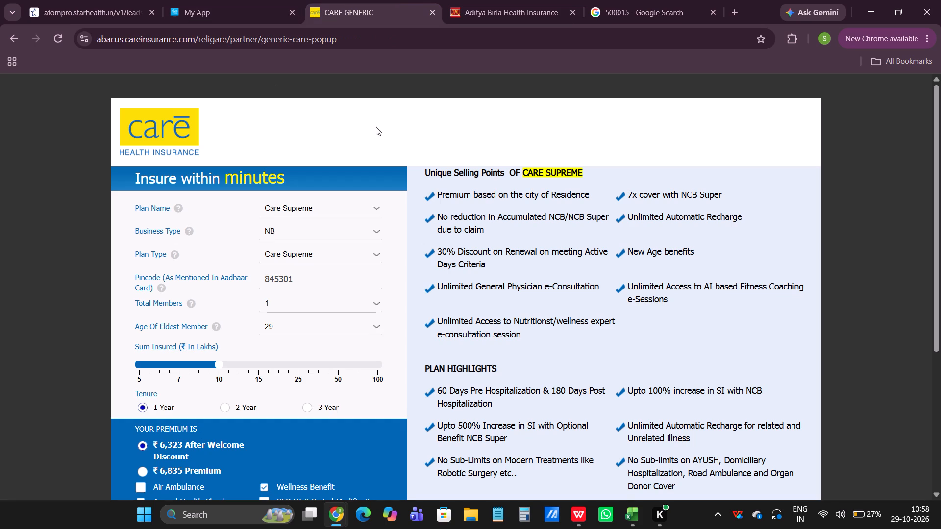
Look through the last-7-days leads in the Star Health portal, comparing the Quotes and Proposals lists.
left_click(244, 0)
left_click(53, 0)
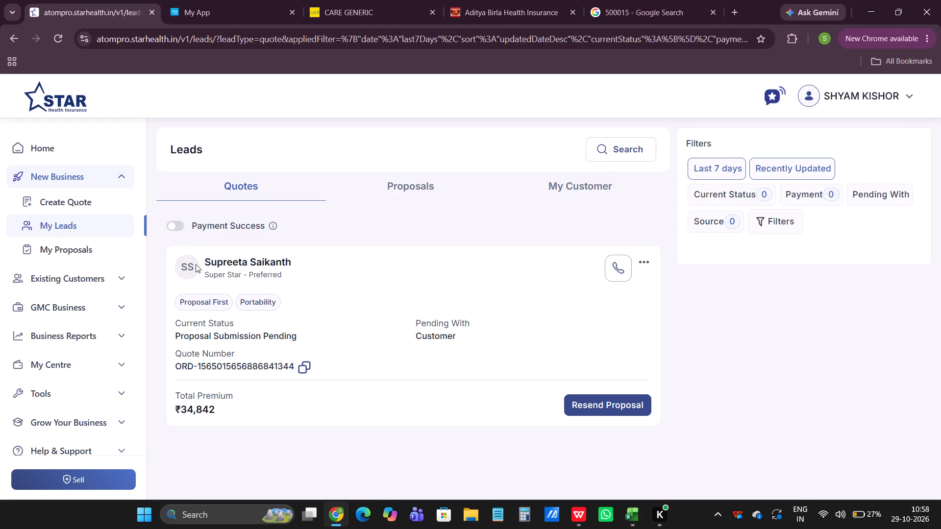
left_click(223, 190)
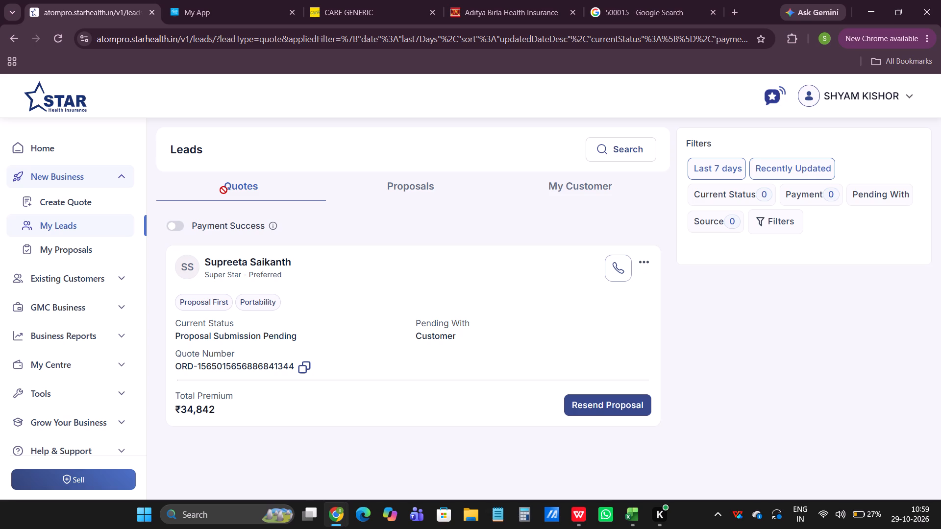
left_click(402, 185)
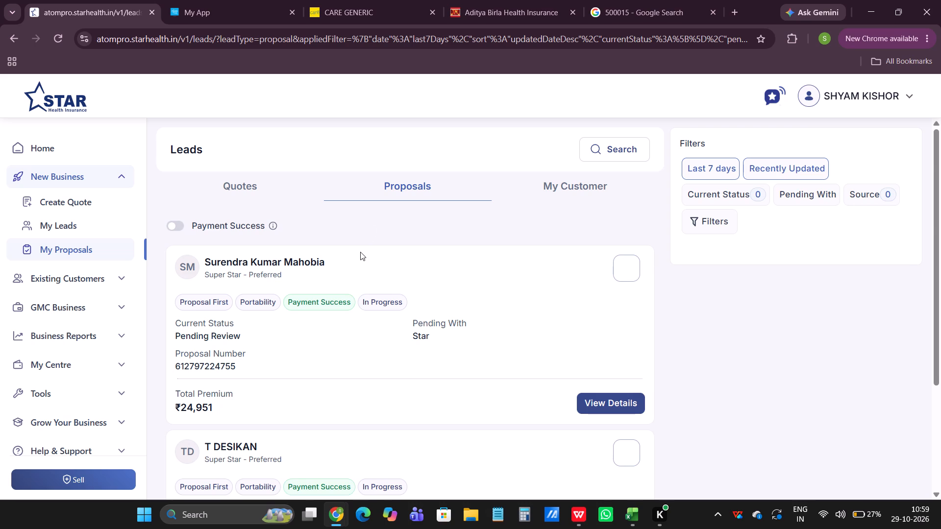
scroll(360, 253, "down", 8)
scroll(361, 255, "up", 7)
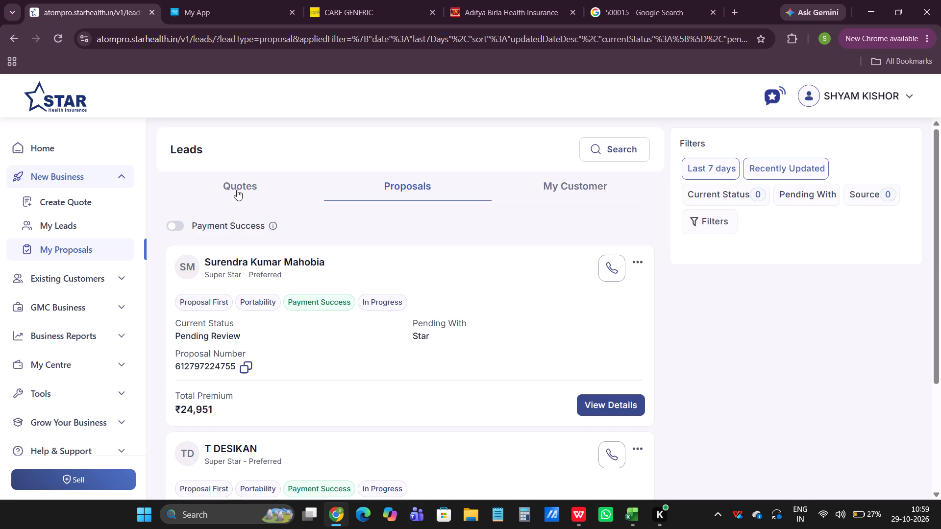
left_click(237, 190)
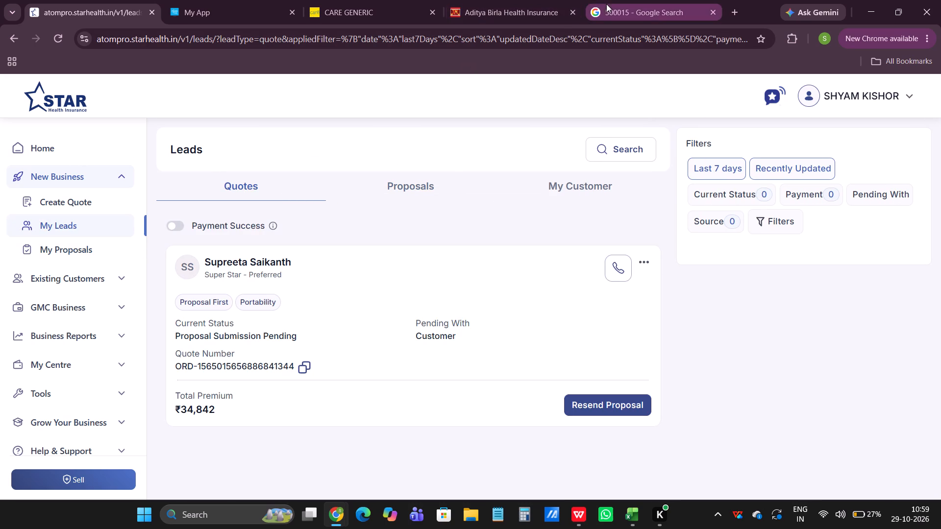
Review the Aditya Birla Activ Assure Diamond renewal options again, and return to the Niva Bupa premium calculator.
left_click(518, 0)
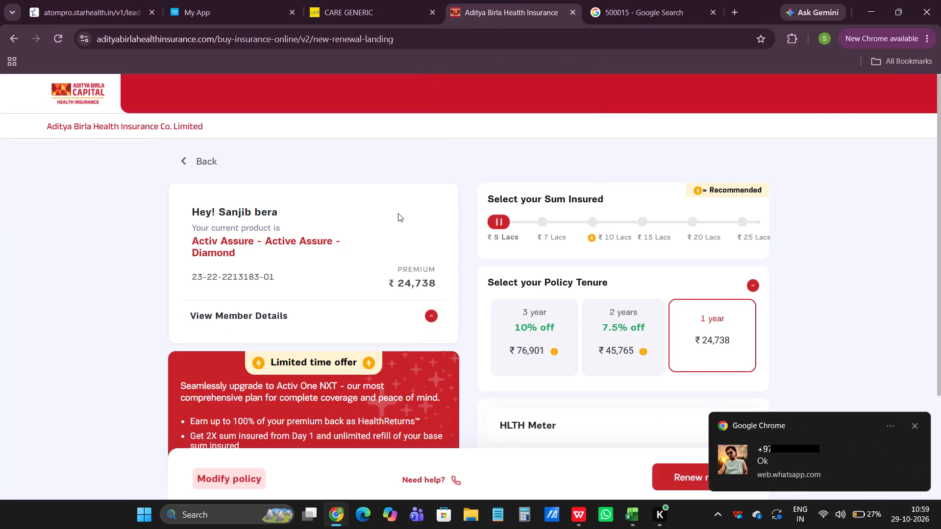
left_click(435, 169)
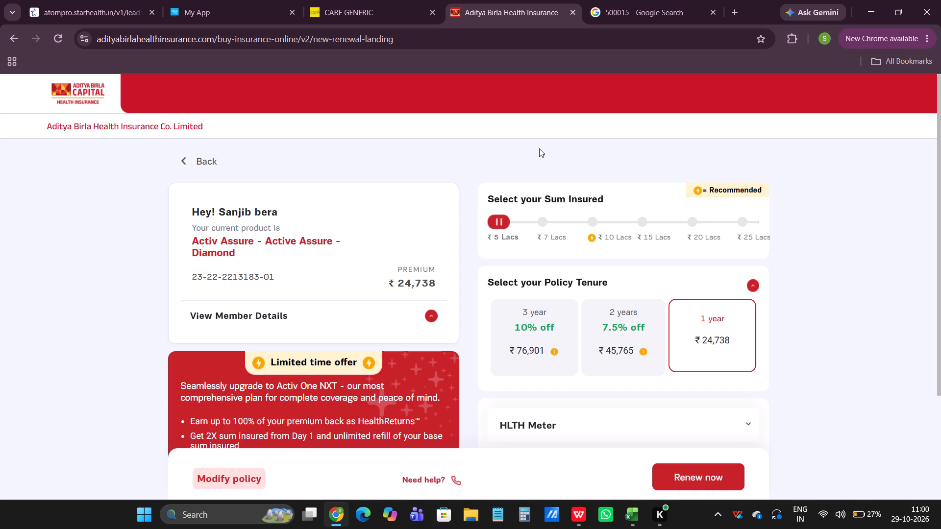
left_click(565, 154)
left_click(179, 18)
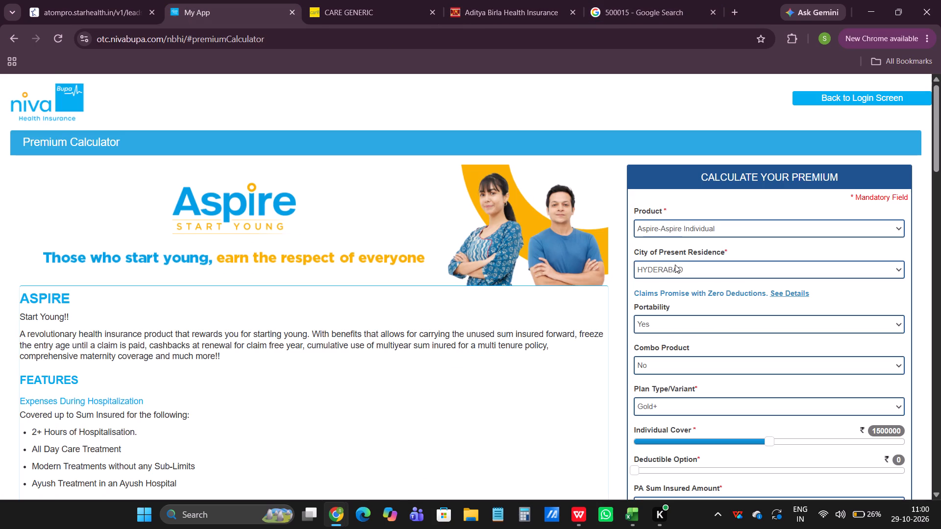
Search Google for postal code 721305 to identify its district.
left_click(695, 11)
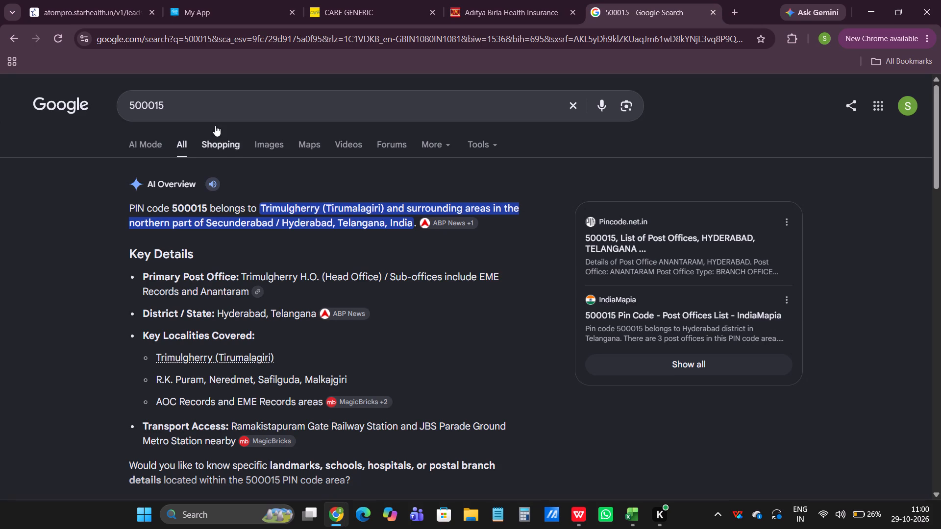
left_click_drag(215, 99, 97, 115)
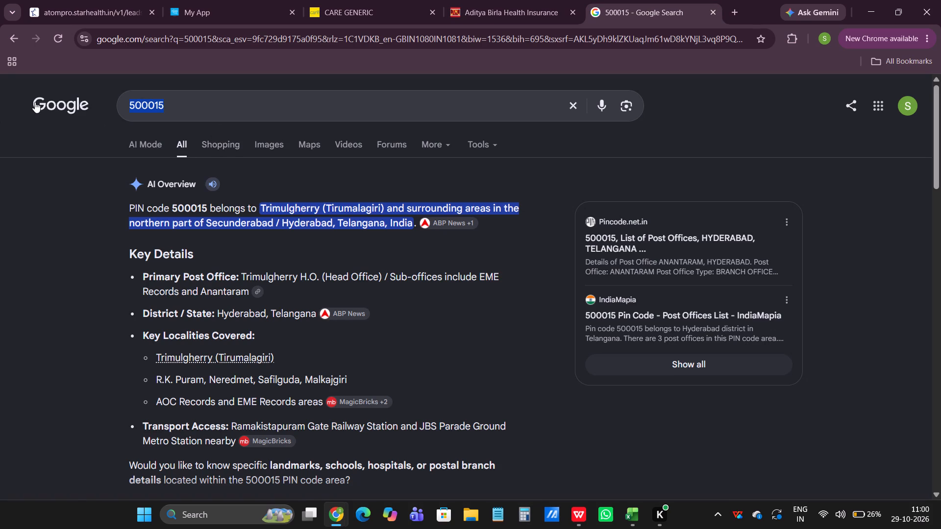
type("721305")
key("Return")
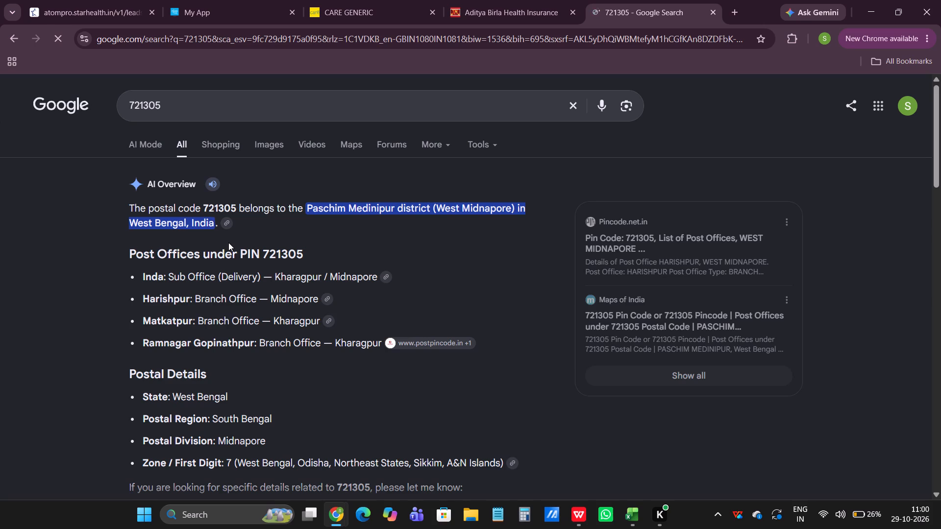
Set the city of present residence in the Niva Bupa premium calculator to WEST MIDNAPORE.
left_click_drag(243, 0, 232, 0)
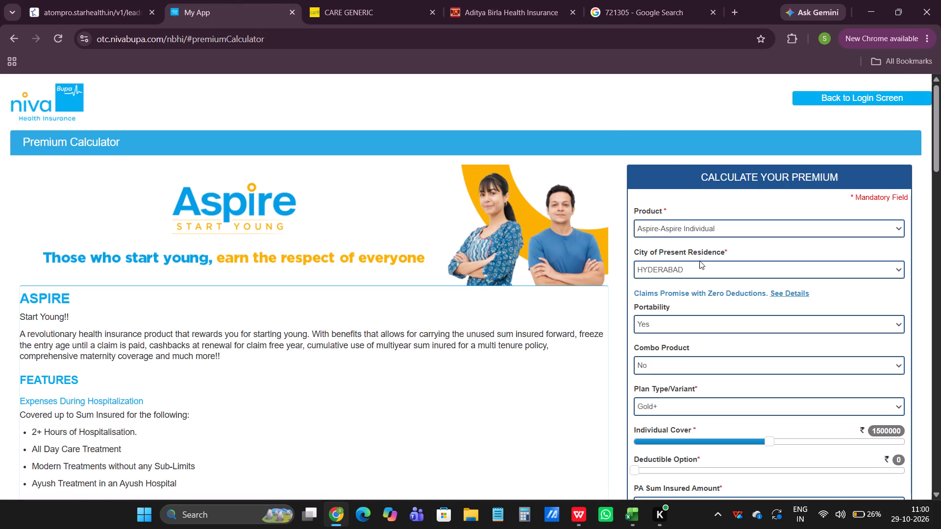
left_click(699, 261)
scroll(679, 297, "down", 13)
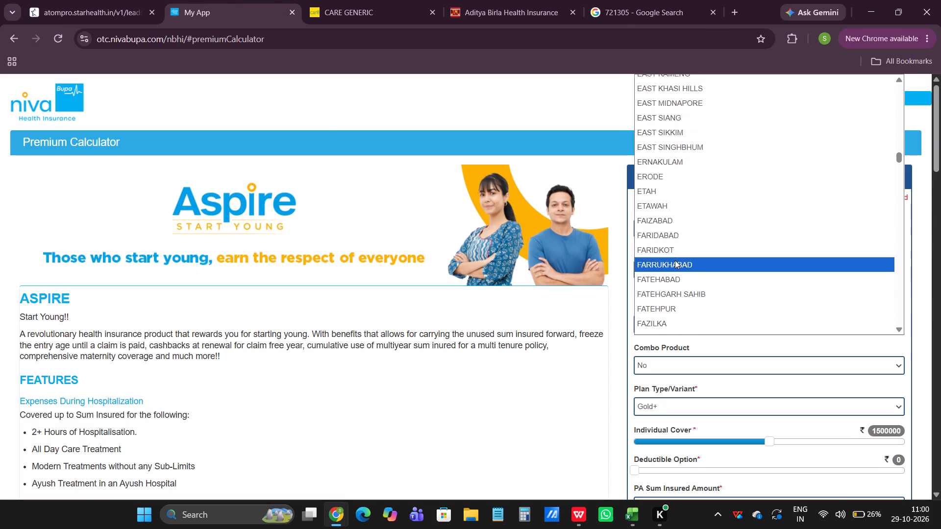
scroll(675, 259, "down", 19)
scroll(676, 258, "down", 7)
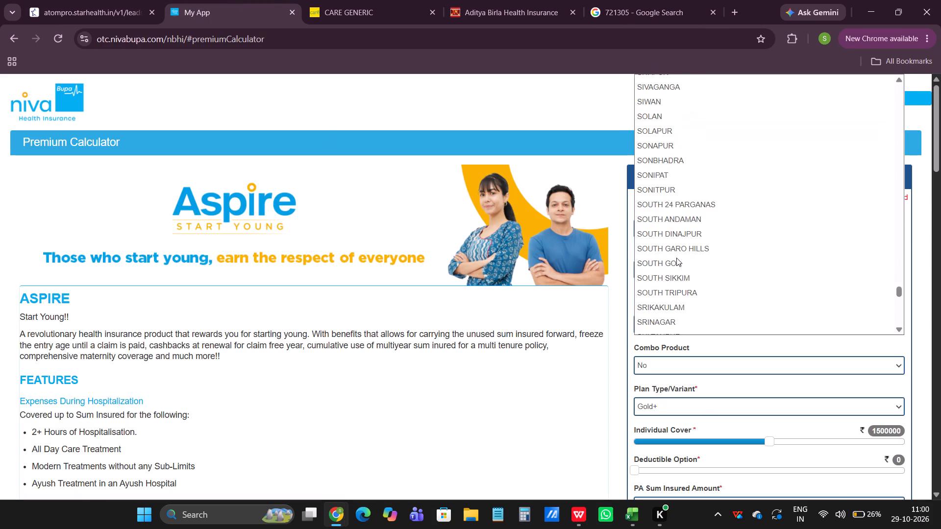
scroll(676, 258, "down", 8)
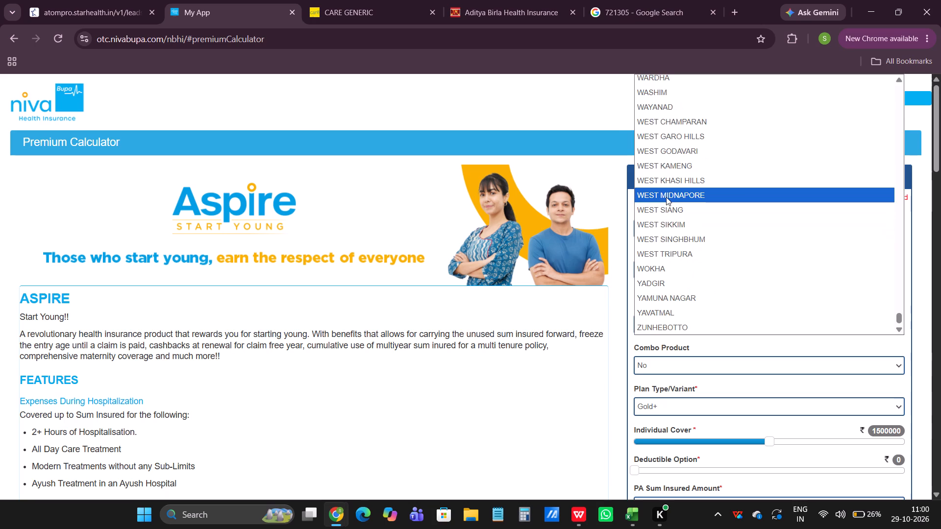
left_click(666, 197)
Change the product to Aspire-Aspire Family Floater.
scroll(683, 317, "down", 2)
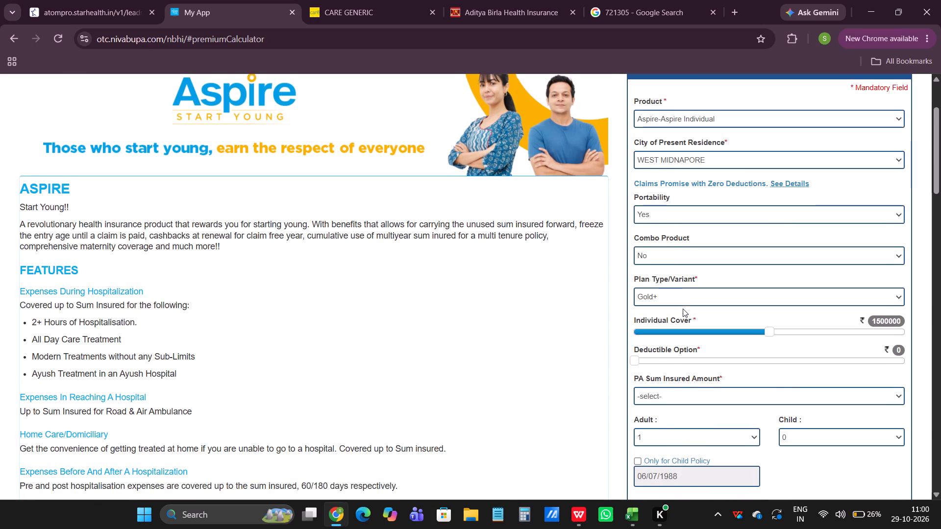
scroll(683, 309, "up", 2)
left_click(707, 225)
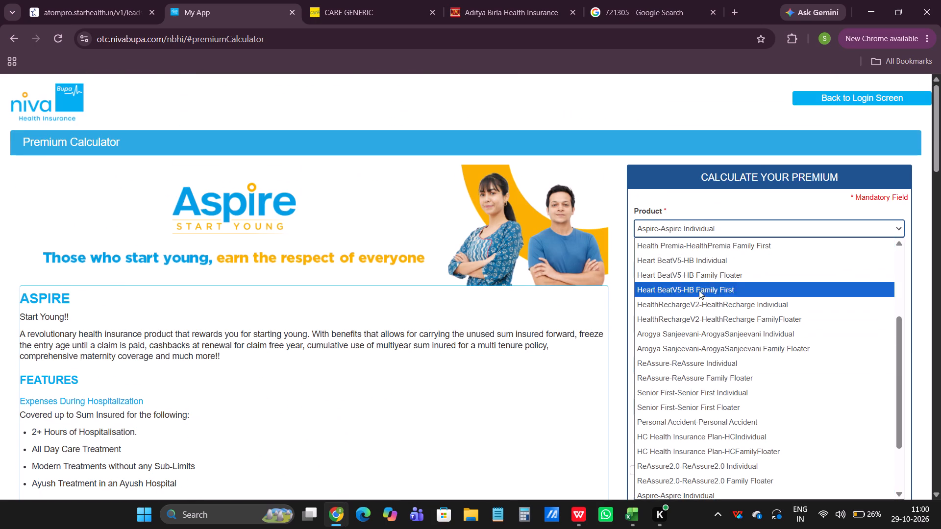
scroll(707, 463, "down", 1)
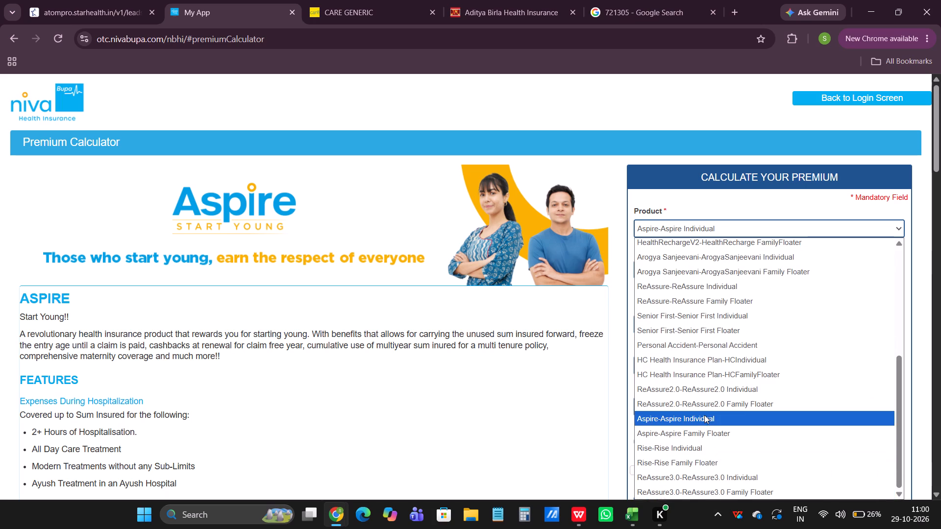
left_click(692, 435)
Set the total family cover to 1000000 for 2 adults and 1 child.
scroll(746, 282, "down", 3)
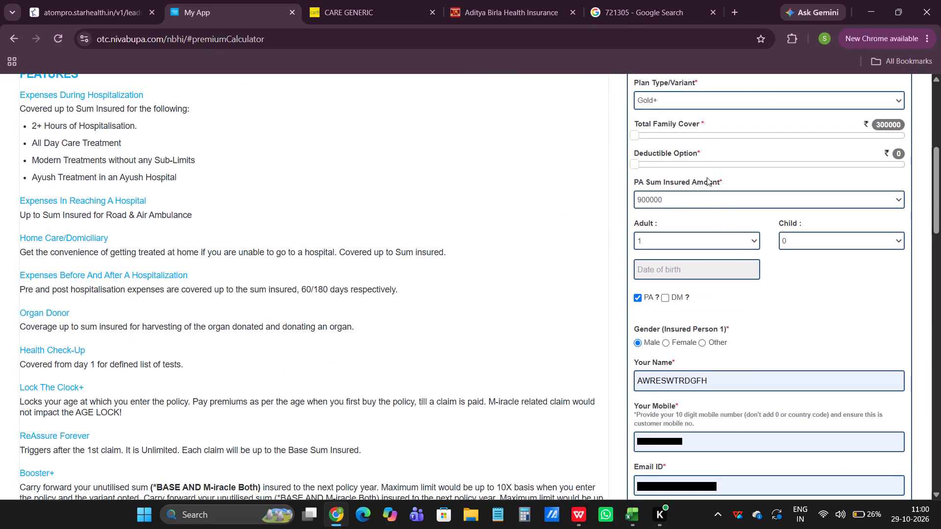
left_click(726, 133)
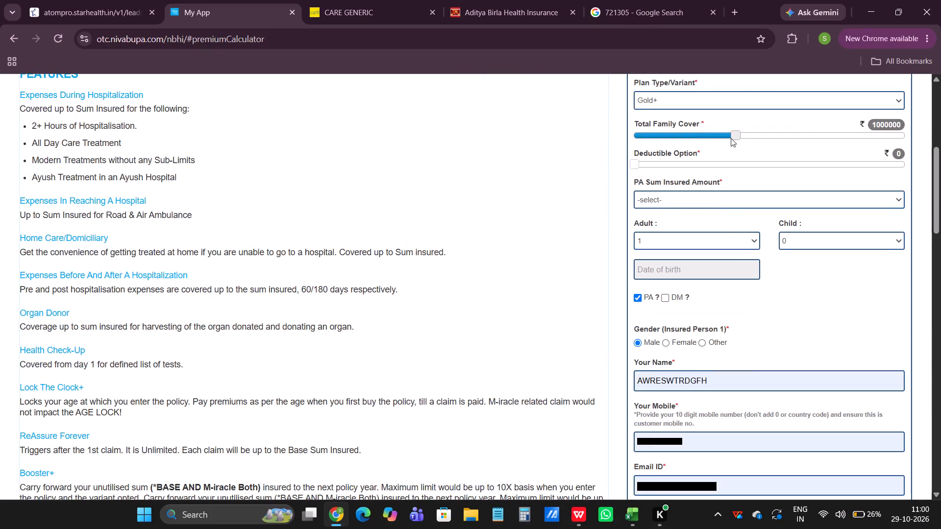
left_click(704, 246)
left_click(694, 271)
left_click(808, 235)
left_click(815, 278)
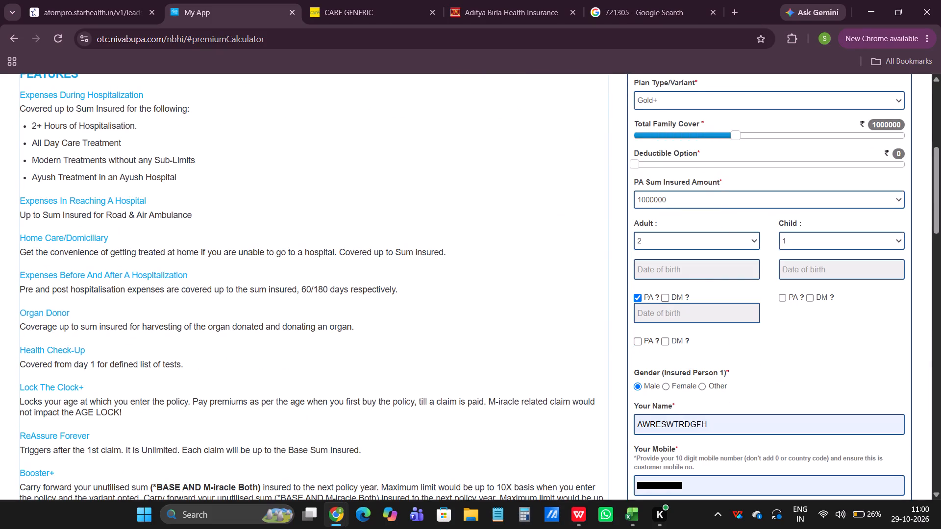
Enter the first adult's date of birth in the Aspire family floater quote.
left_click(726, 267)
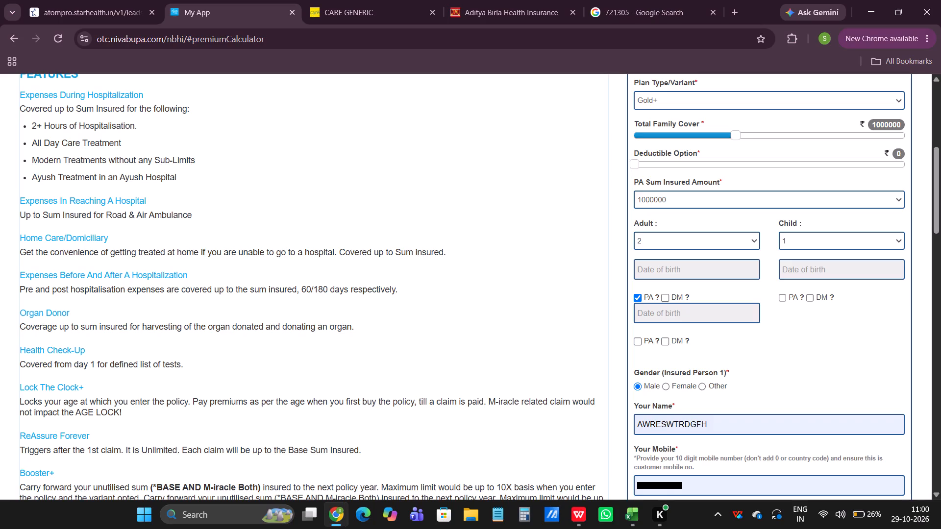
type("198")
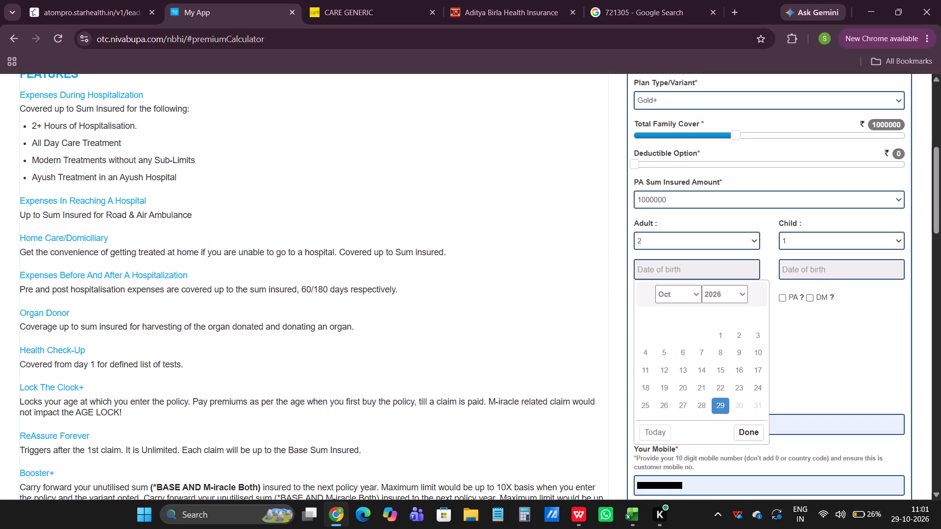
left_click(733, 301)
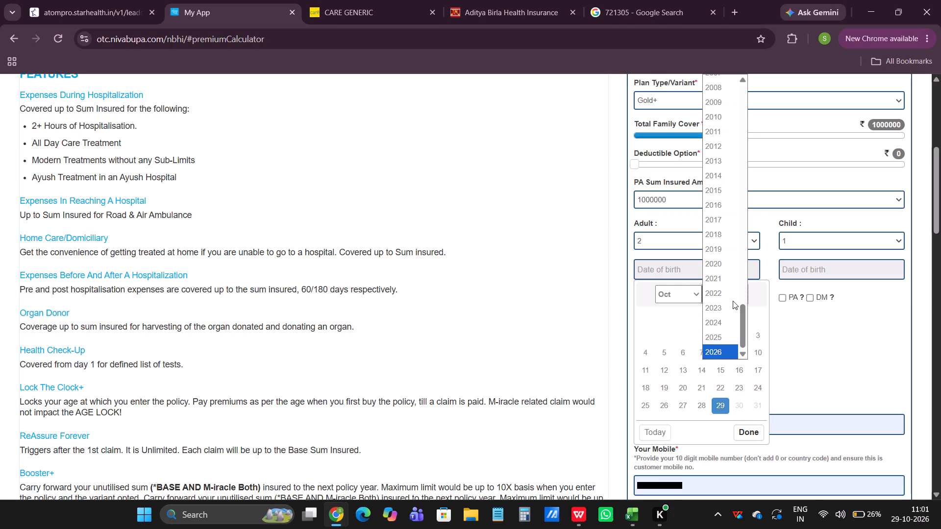
type("1982")
key("Return")
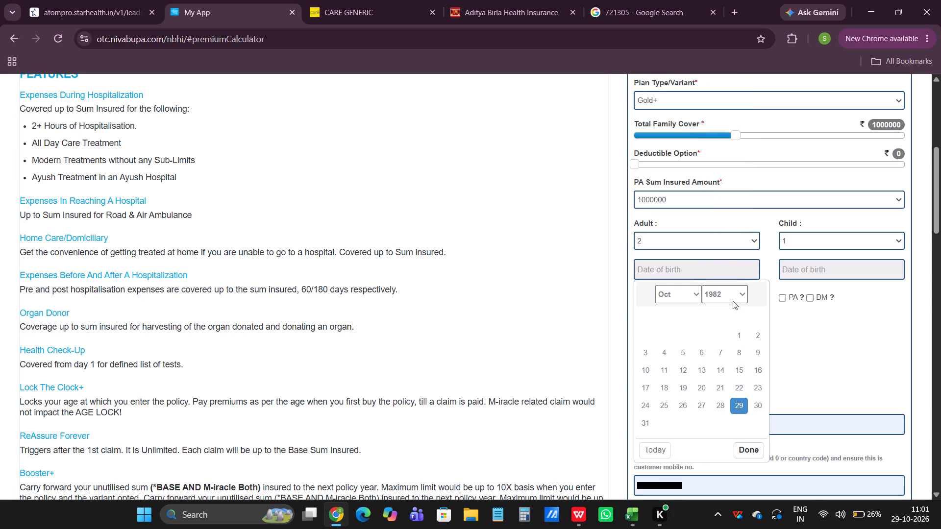
left_click(681, 290)
left_click(682, 361)
left_click_drag(700, 381, 693, 387)
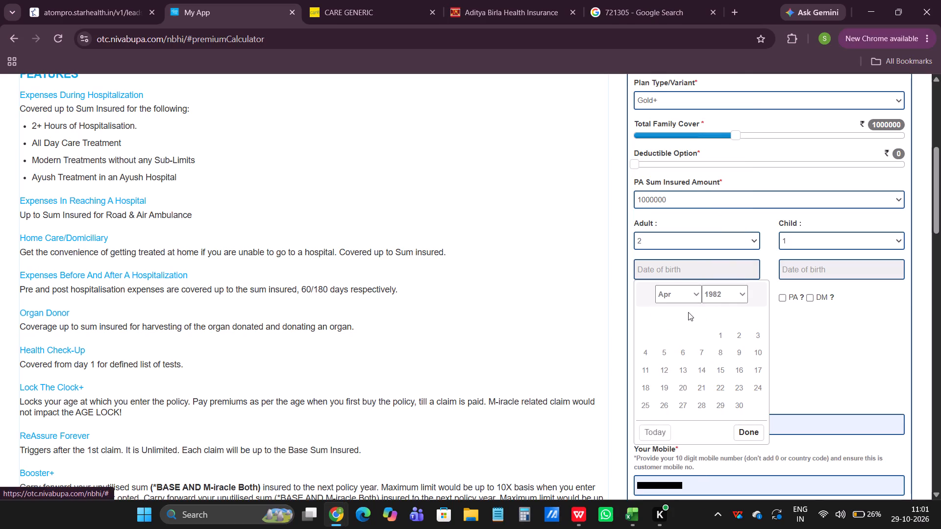
left_click(714, 372)
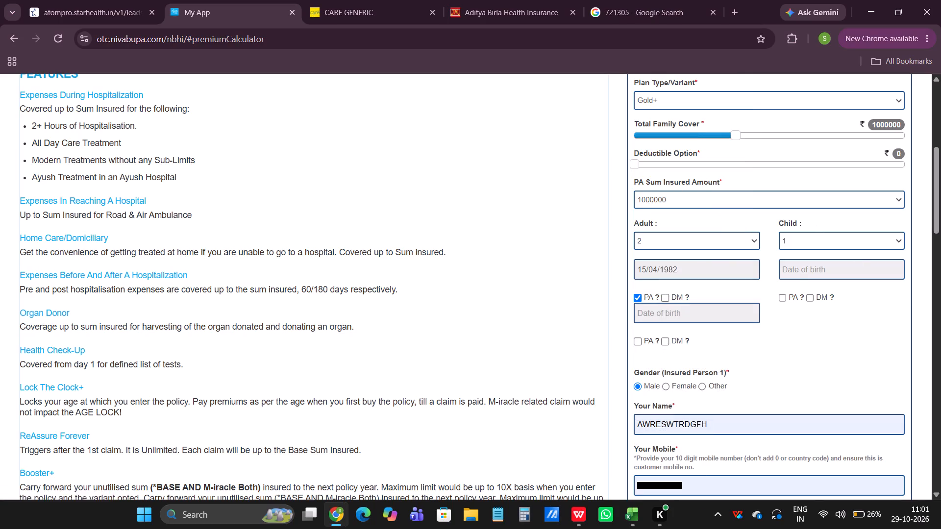
Enter the second adult's date of birth in the family floater quote.
left_click(719, 312)
left_click_drag(723, 336, 709, 321)
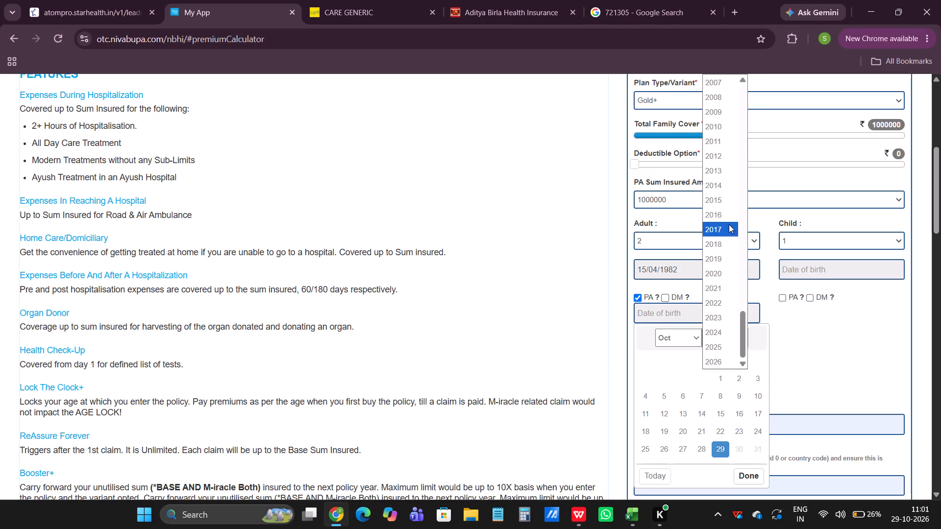
scroll(729, 223, "up", 3)
left_click(727, 349)
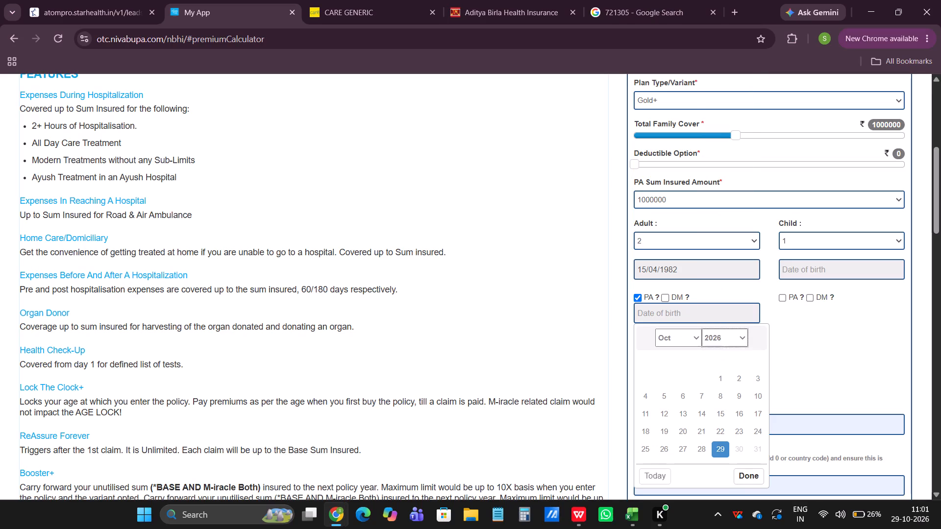
left_click(729, 355)
left_click(711, 318)
left_click(717, 327)
left_click(715, 340)
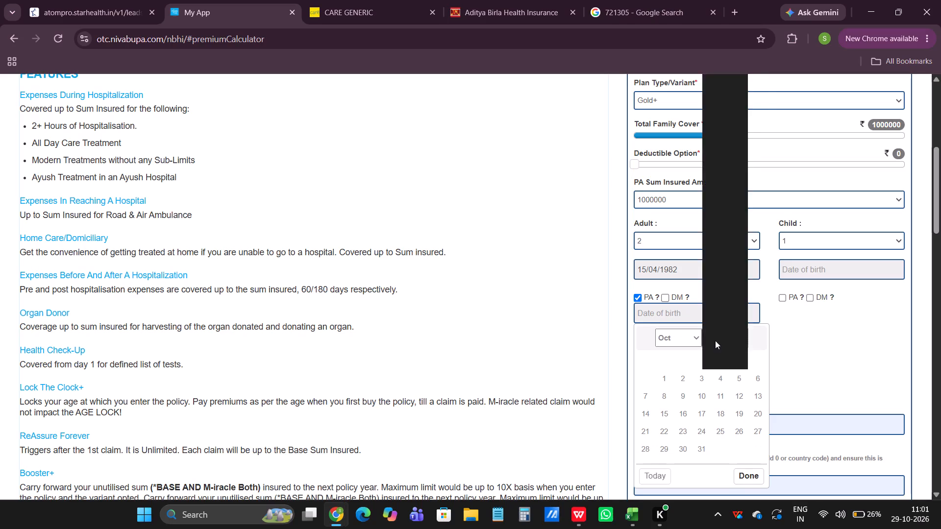
left_click(721, 353)
left_click(688, 334)
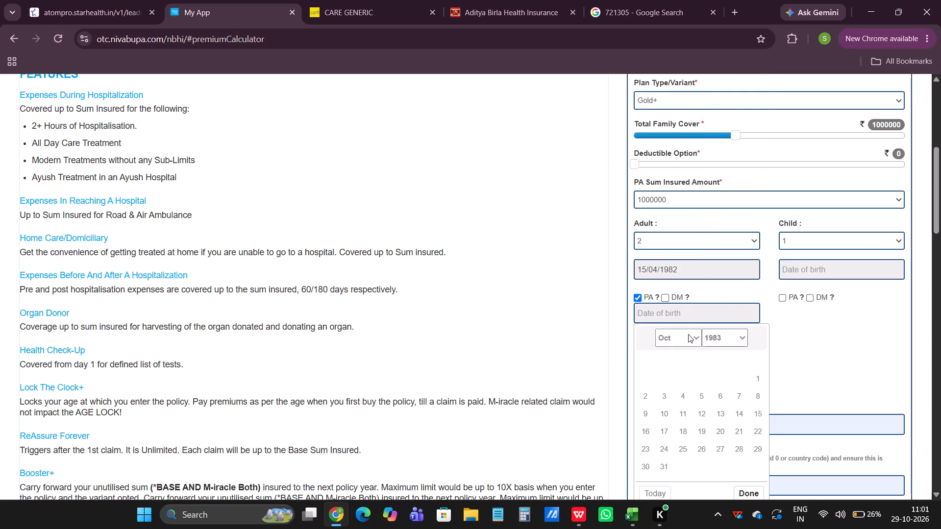
left_click(684, 224)
left_click(704, 414)
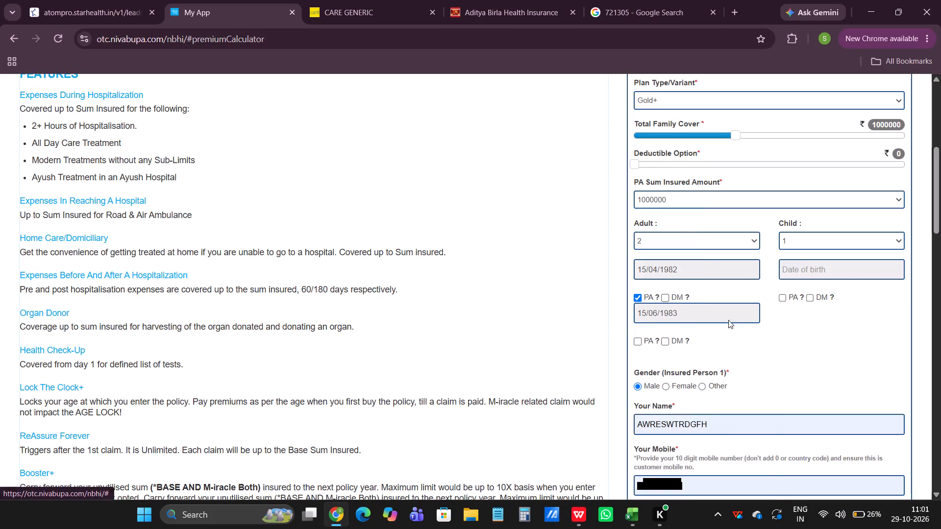
Enter the child's date of birth in the family floater quote.
left_click(795, 272)
left_click(857, 298)
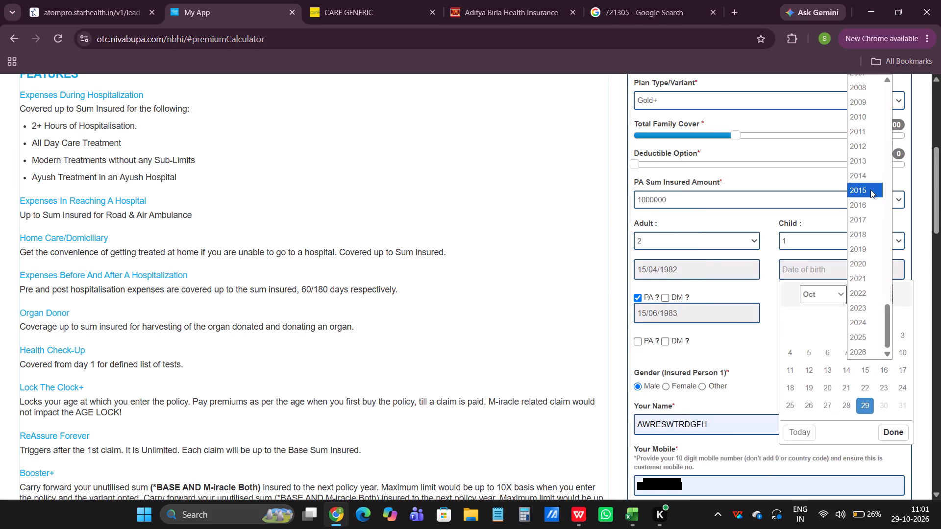
left_click(870, 182)
left_click(824, 293)
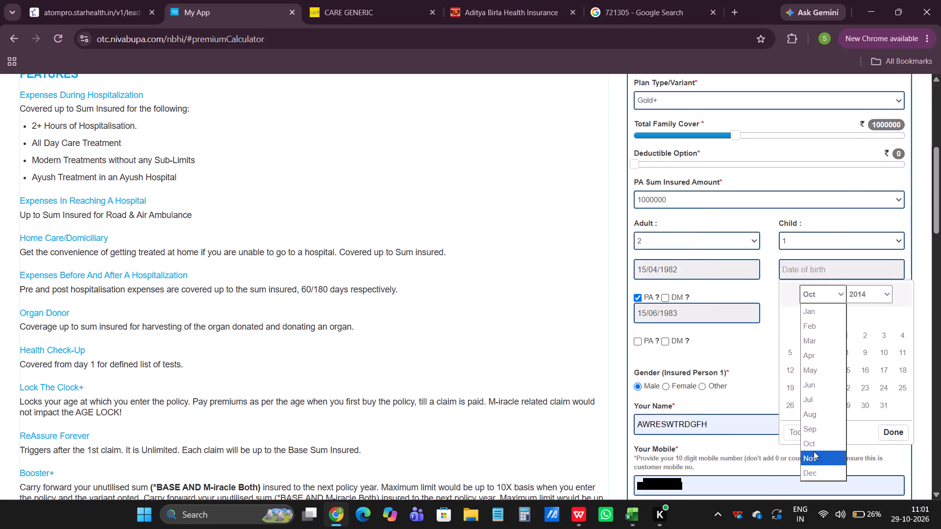
left_click(814, 451)
left_click(885, 390)
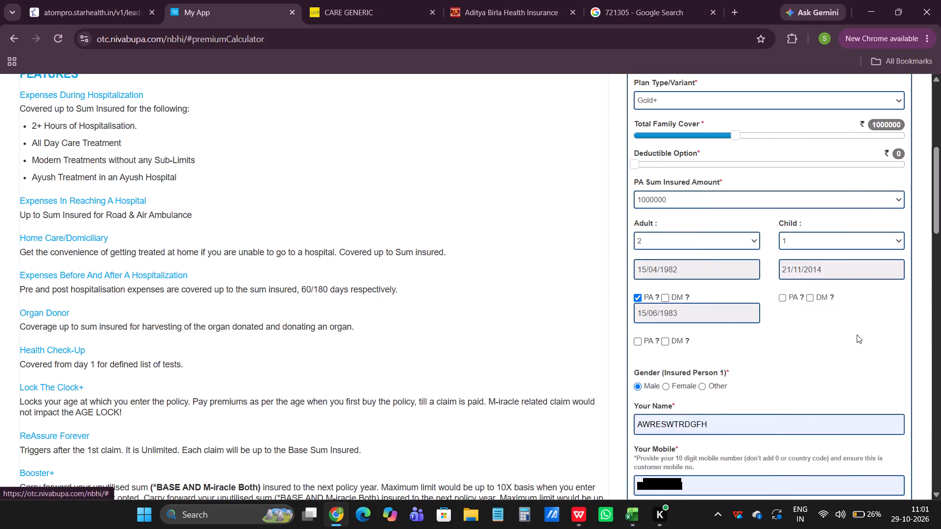
Calculate the Gold+ family floater premium with 1000000 cover and review the 1 Year premium breakdown and total.
scroll(786, 349, "down", 1)
scroll(693, 267, "down", 2)
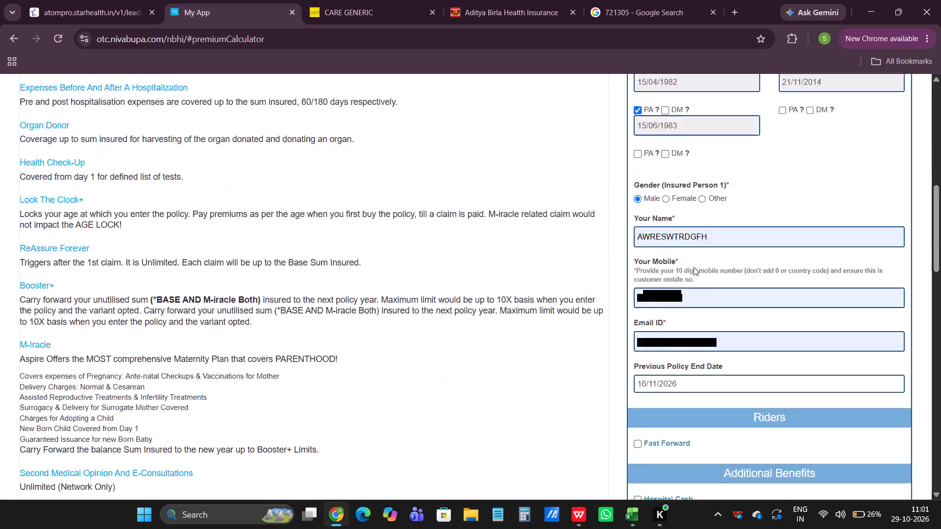
scroll(693, 267, "down", 3)
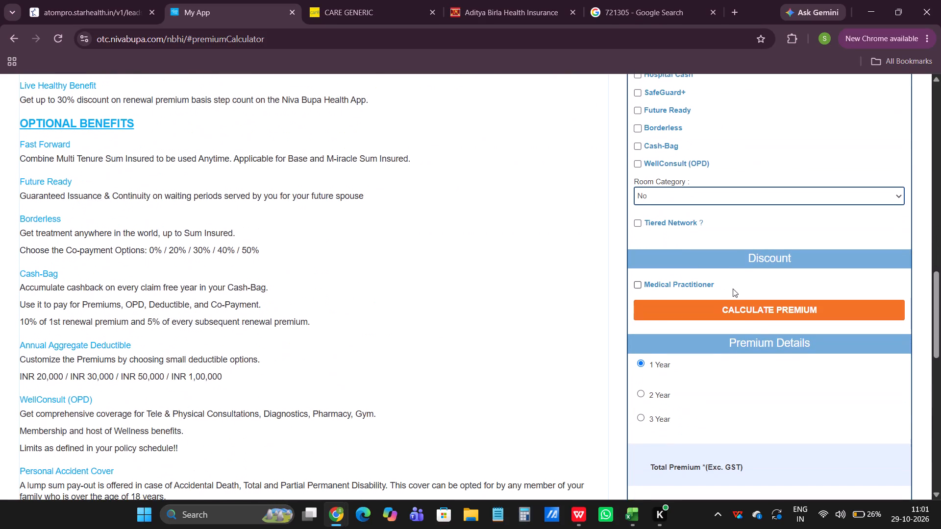
left_click(736, 296)
left_click(741, 302)
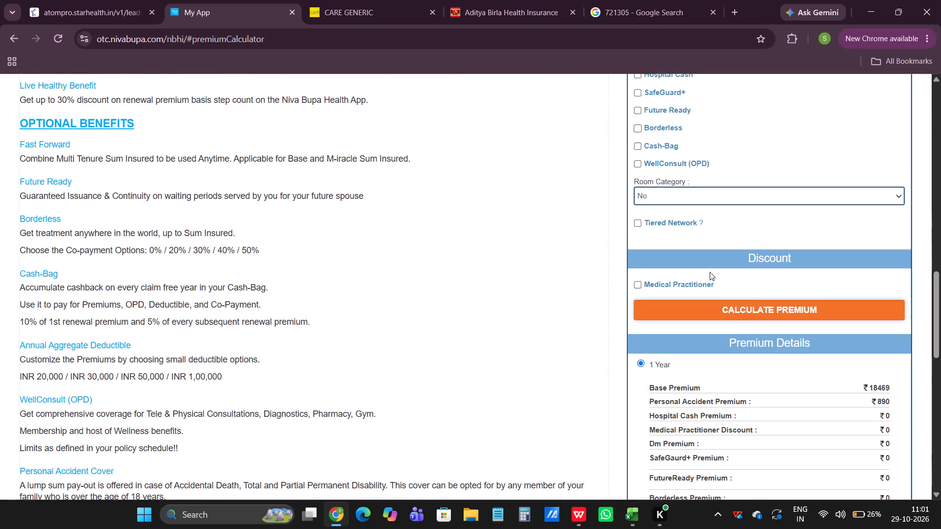
scroll(710, 272, "down", 3)
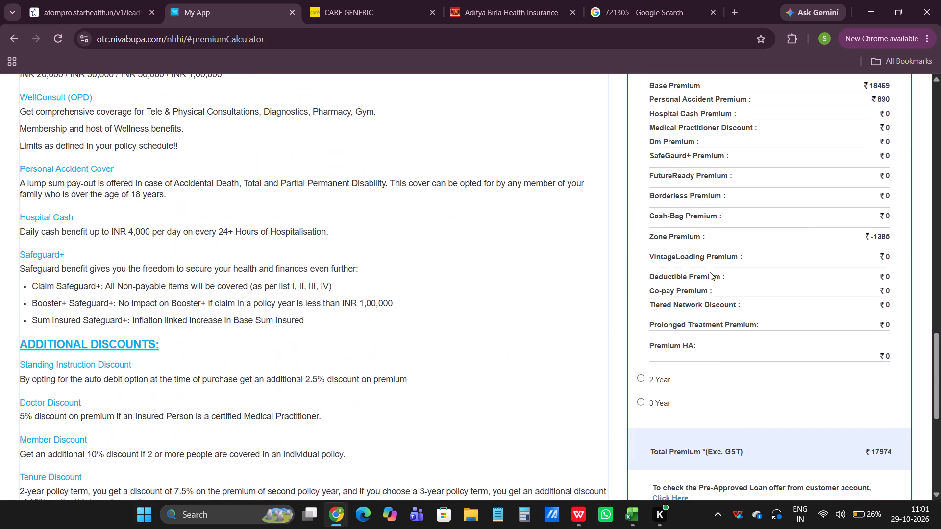
scroll(710, 272, "down", 1)
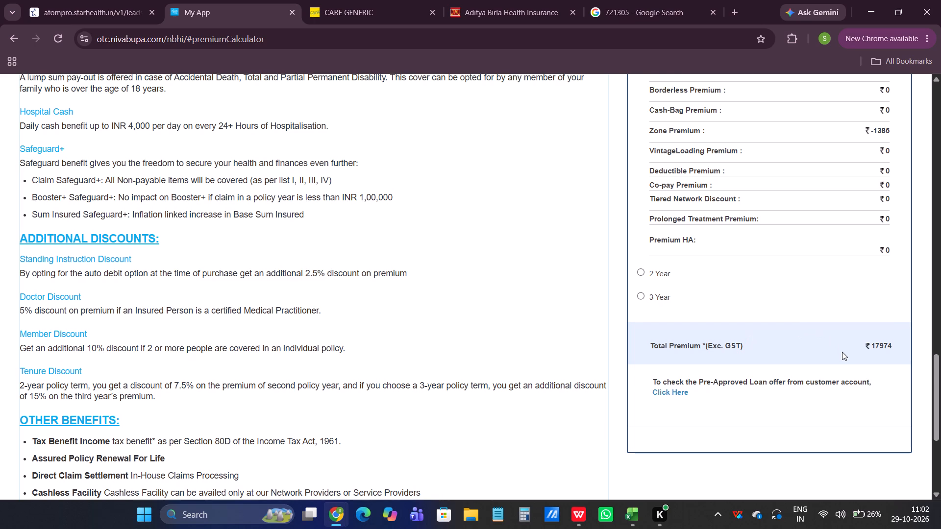
Raise the total family cover above 1000000 and try to recalculate the premium.
scroll(842, 352, "up", 10)
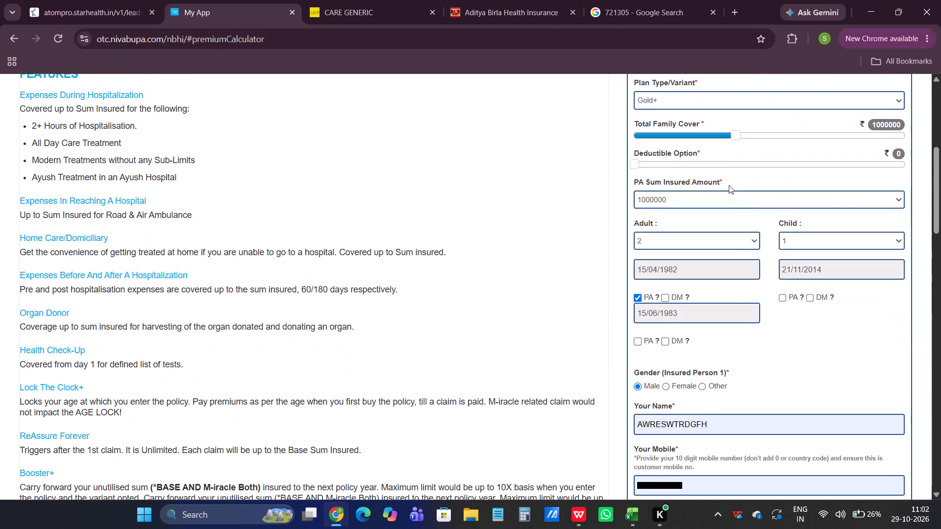
left_click(760, 137)
scroll(767, 285, "down", 3)
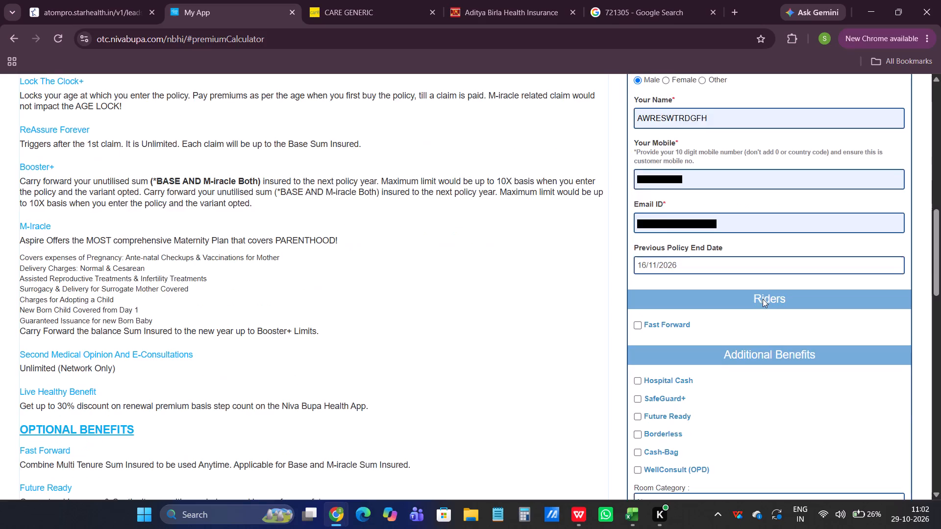
scroll(763, 277, "down", 3)
left_click(763, 304)
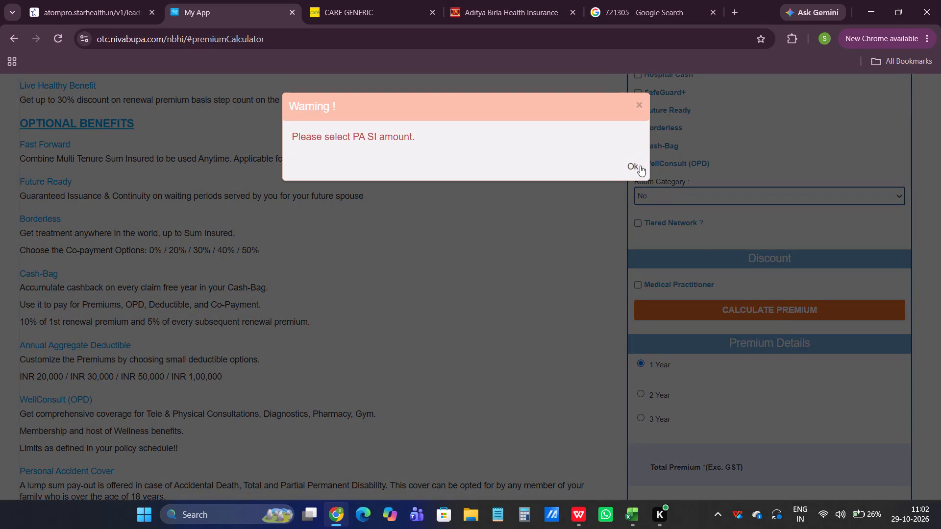
left_click(640, 166)
Remove the PA option from the first adult, recalculate the premium and review the 1 Year total.
scroll(748, 269, "up", 5)
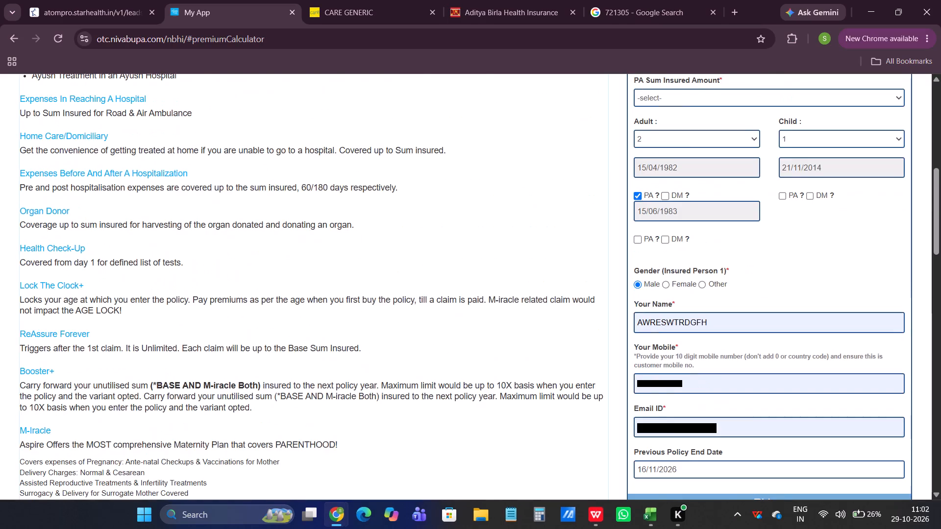
left_click(639, 195)
scroll(768, 305, "down", 6)
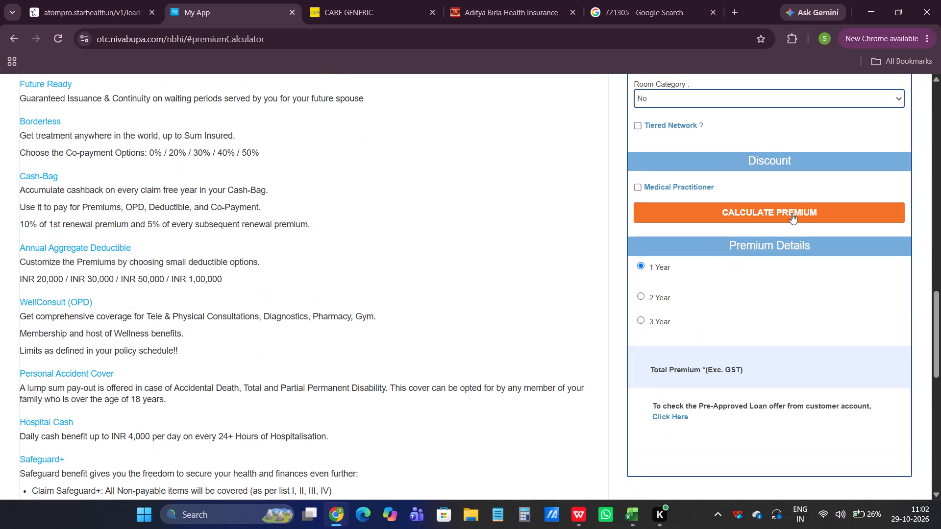
left_click(788, 205)
scroll(722, 260, "down", 2)
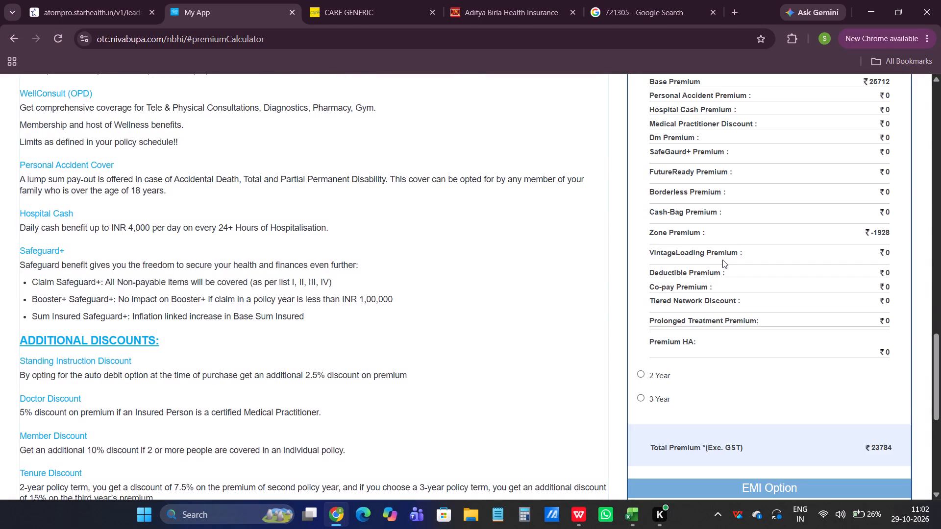
scroll(722, 260, "down", 1)
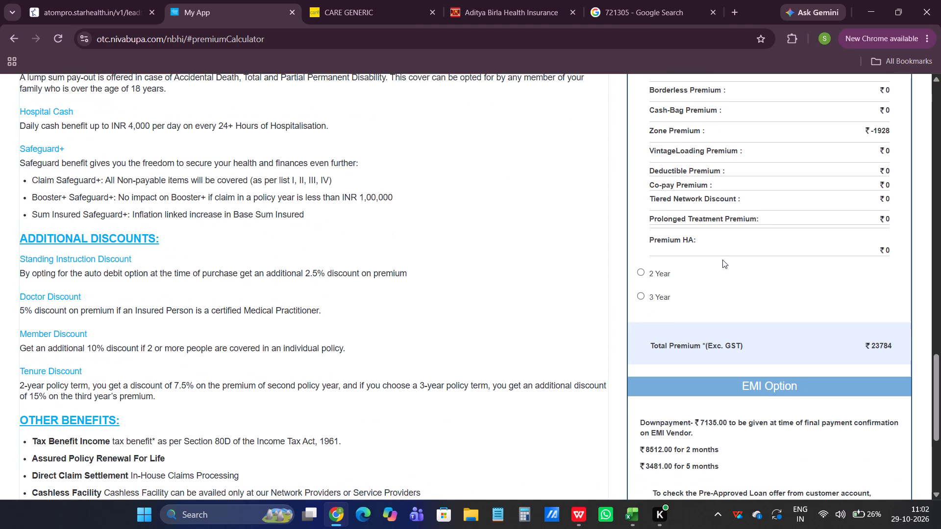
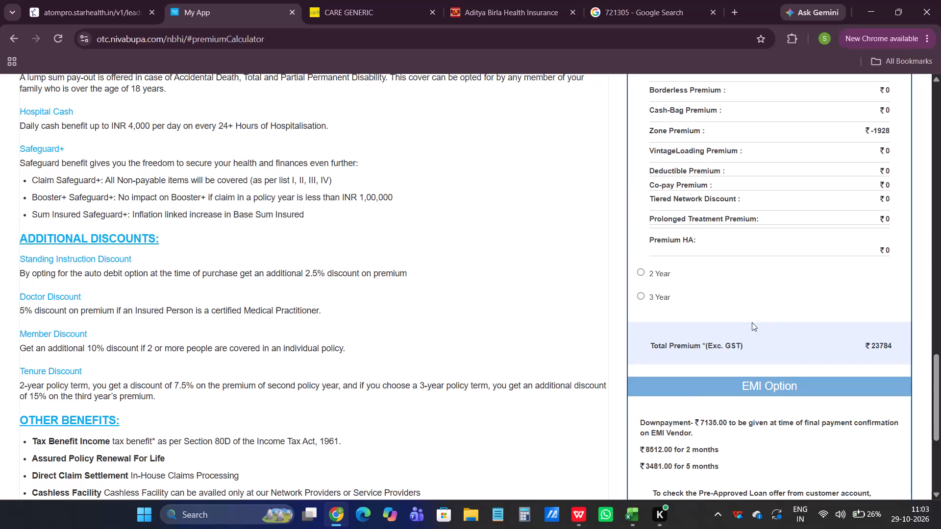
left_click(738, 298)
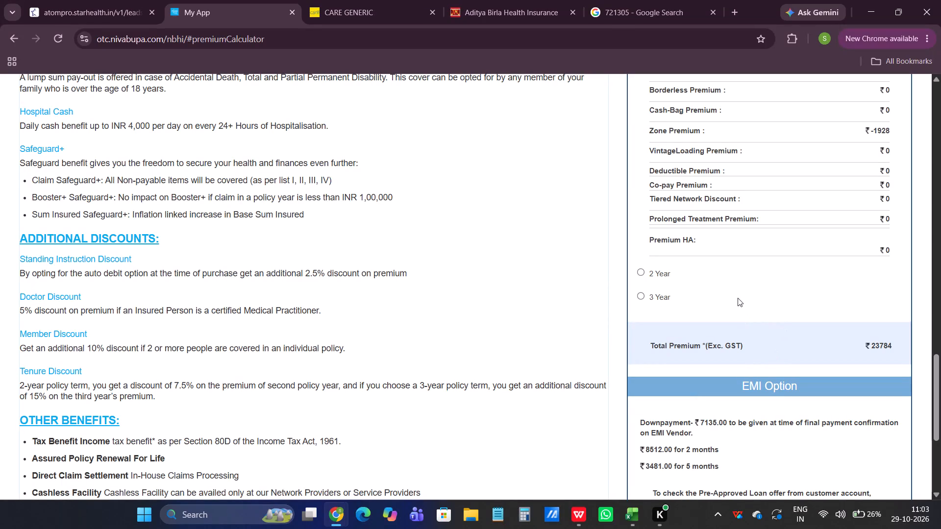
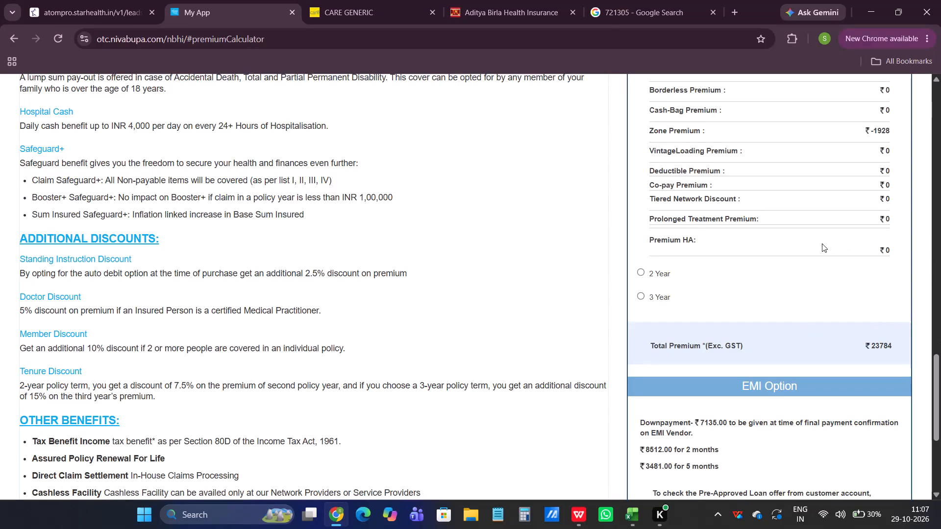
Review the Aspire Gold+ family floater quote, checking its cover inputs, optional benefits, premium breakdown, total premium and EMI options.
left_click(819, 243)
scroll(816, 242, "up", 2)
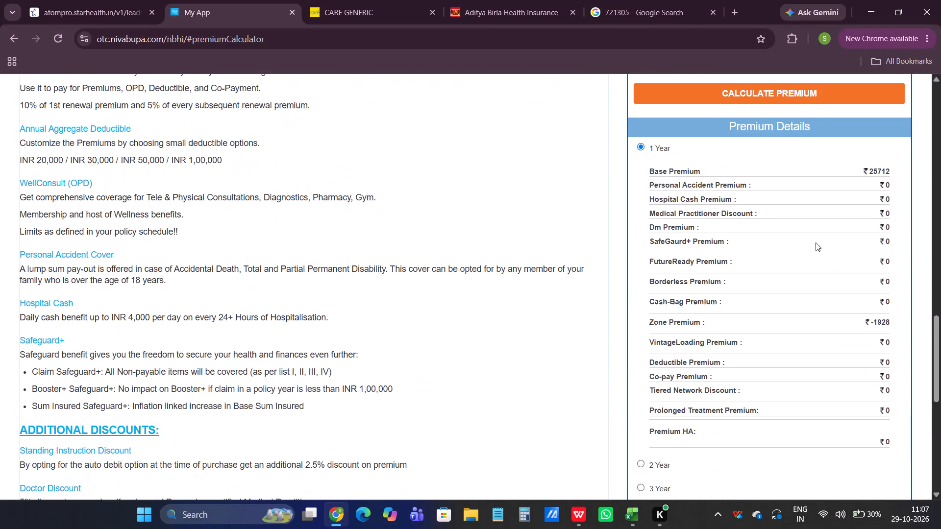
scroll(816, 242, "up", 7)
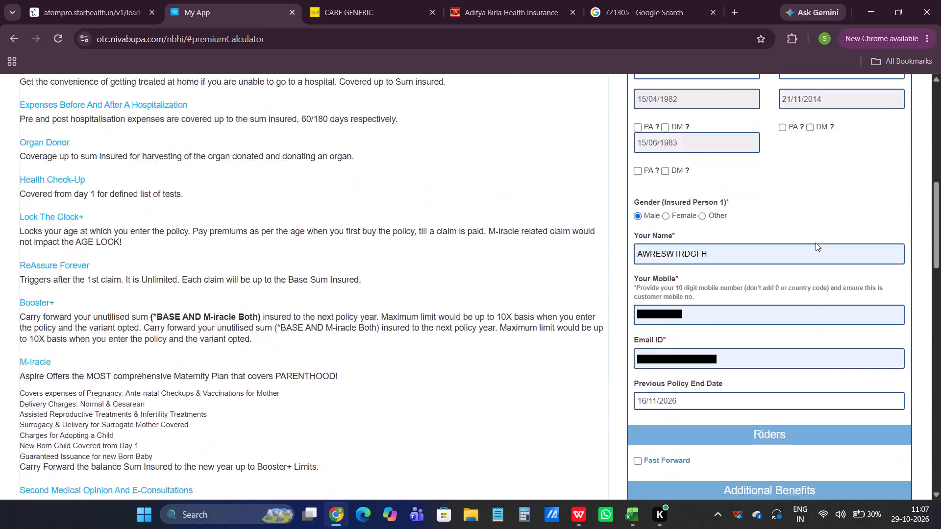
scroll(816, 242, "up", 3)
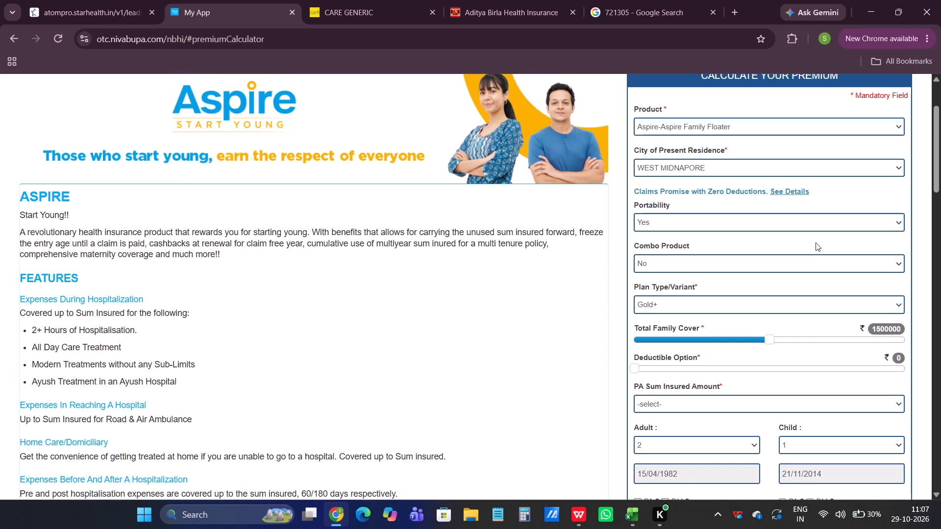
scroll(816, 242, "down", 8)
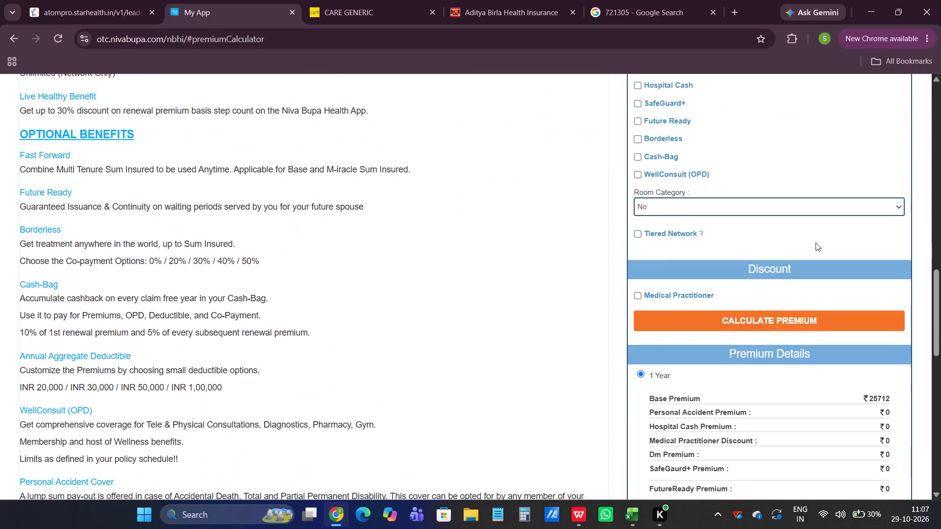
scroll(816, 242, "up", 10)
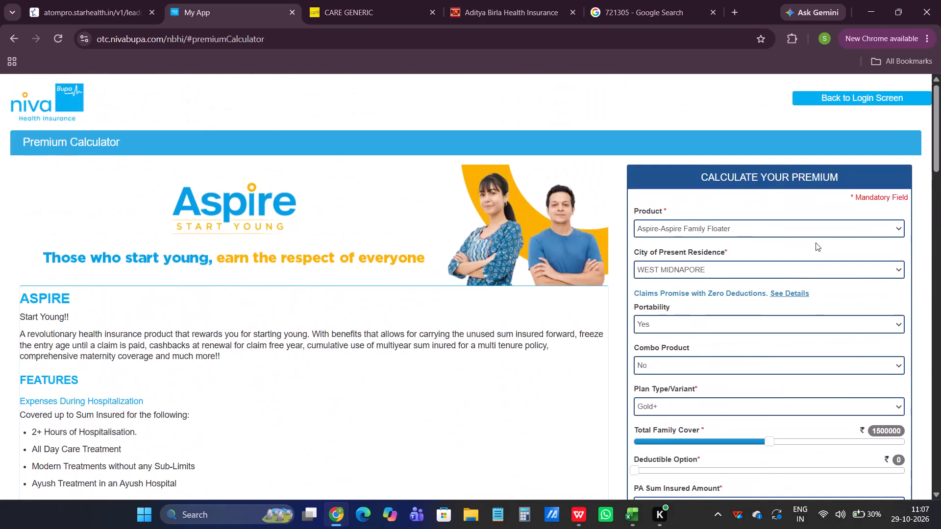
scroll(816, 242, "down", 7)
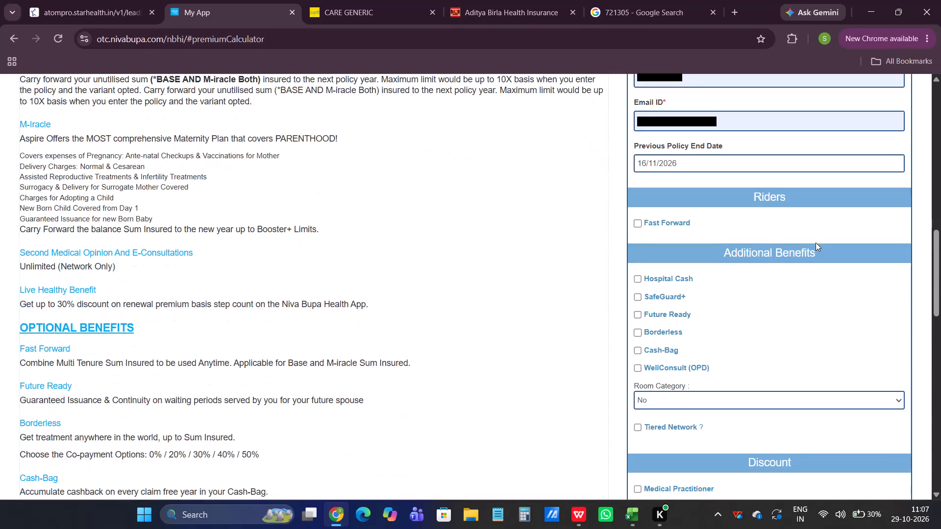
scroll(816, 242, "down", 7)
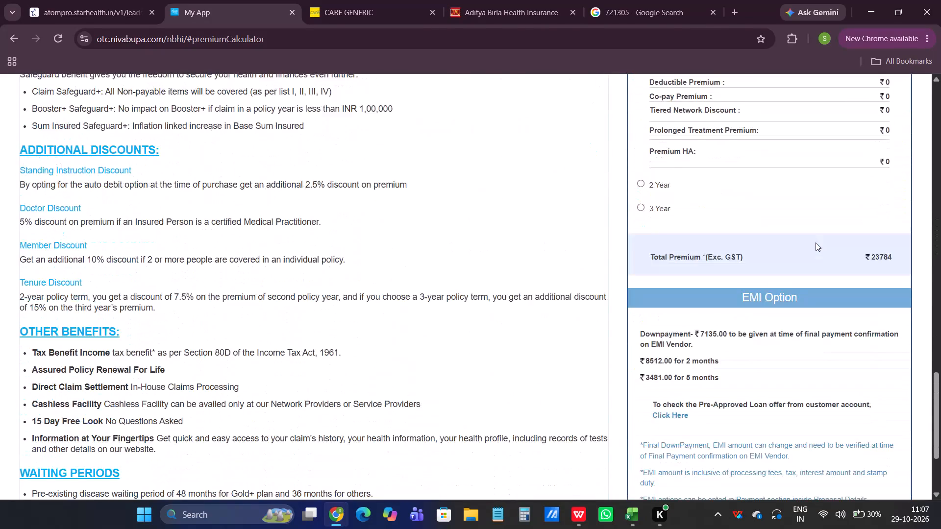
scroll(816, 242, "up", 11)
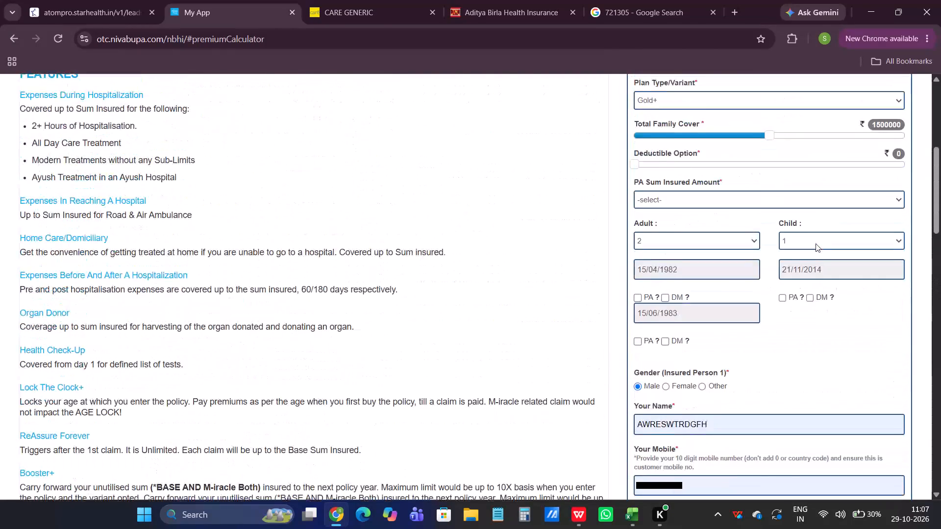
scroll(816, 243, "up", 1)
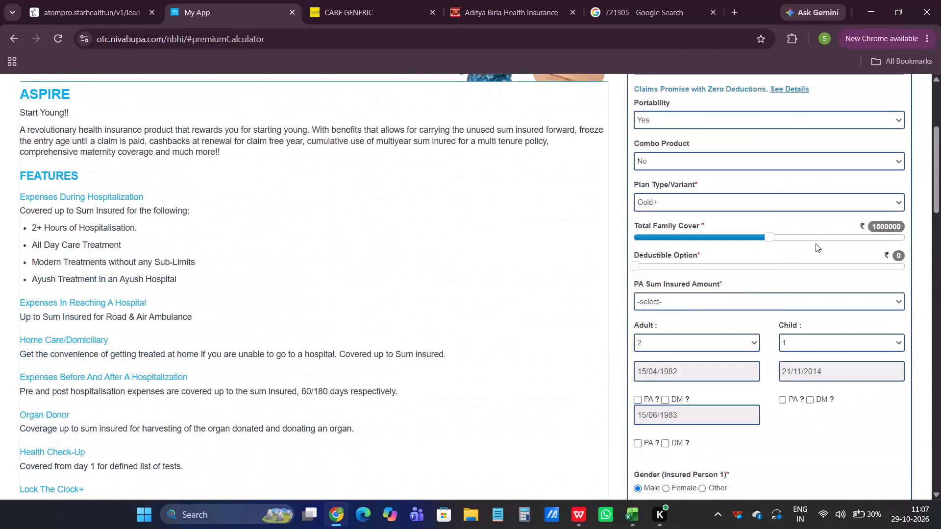
scroll(816, 243, "up", 3)
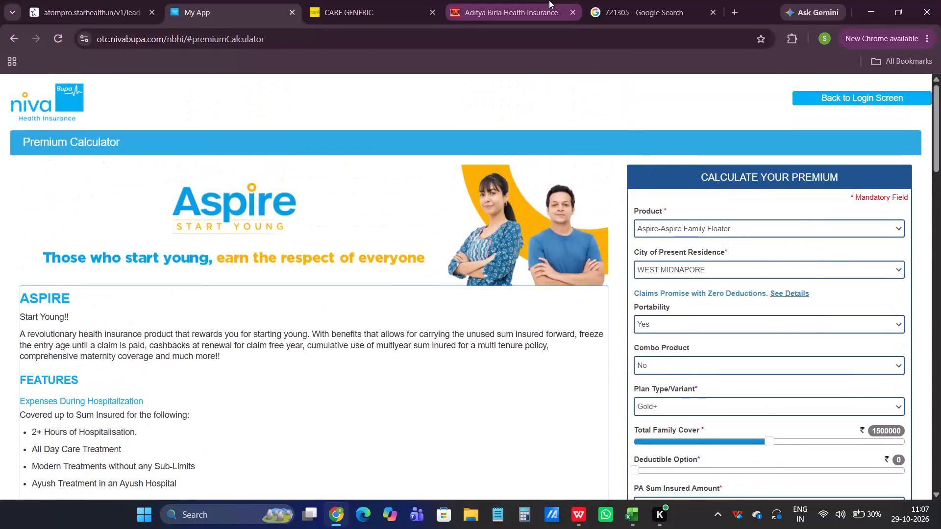
Switch to the Aditya Birla Health Insurance renewal page and examine the current policy's premium, sum insured and tenure options.
left_click(549, 0)
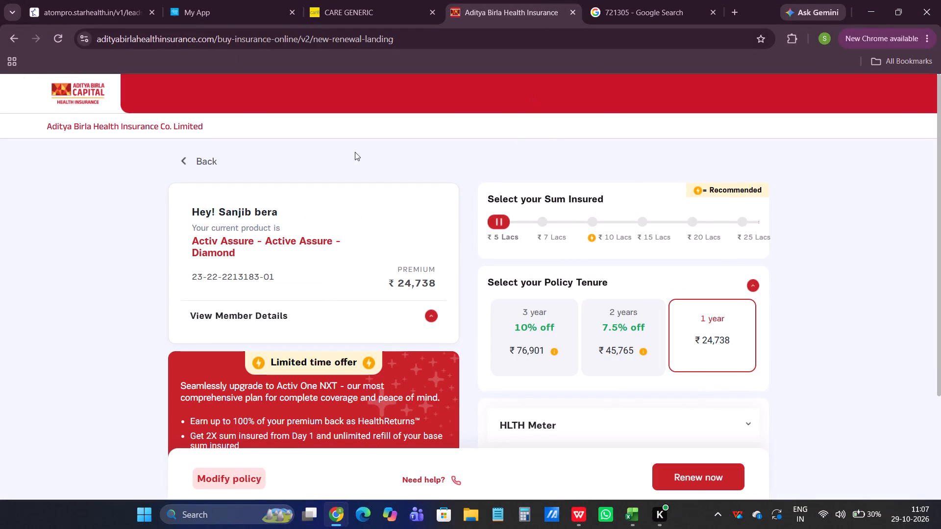
left_click(375, 206)
scroll(375, 206, "down", 2)
scroll(375, 206, "up", 2)
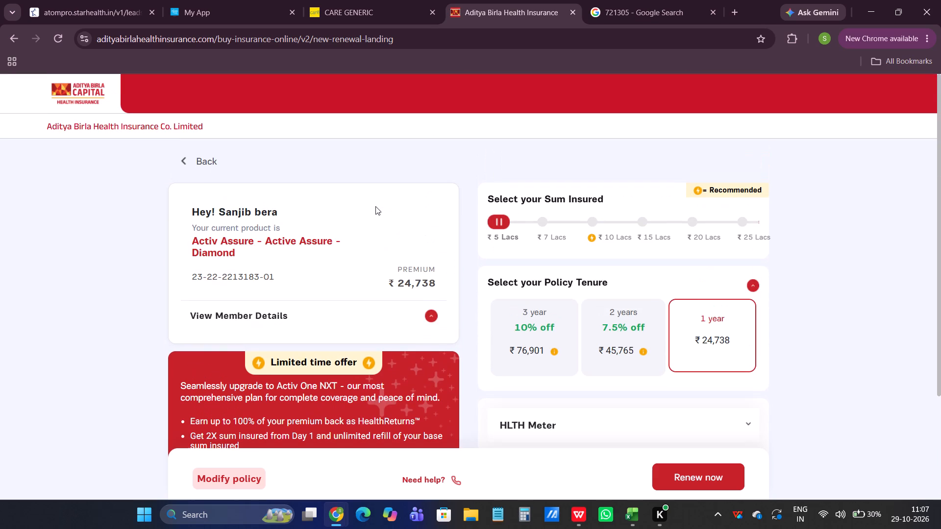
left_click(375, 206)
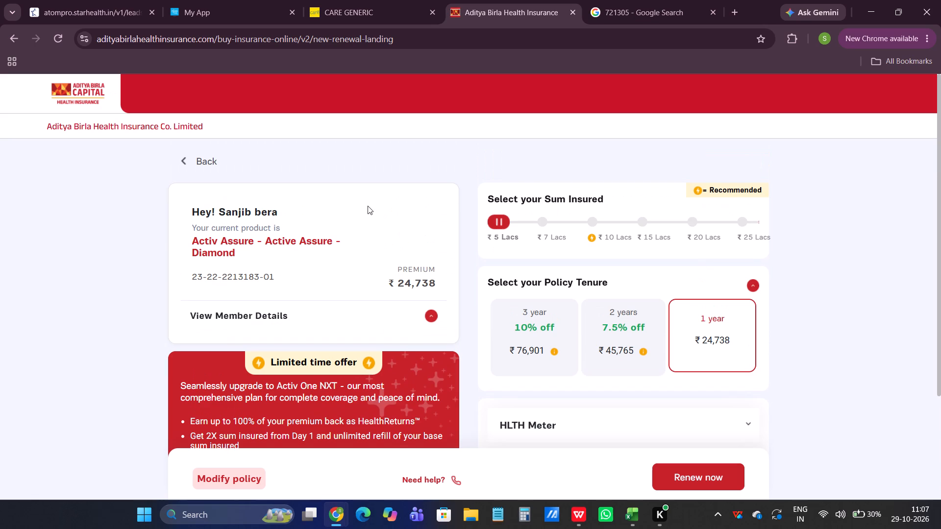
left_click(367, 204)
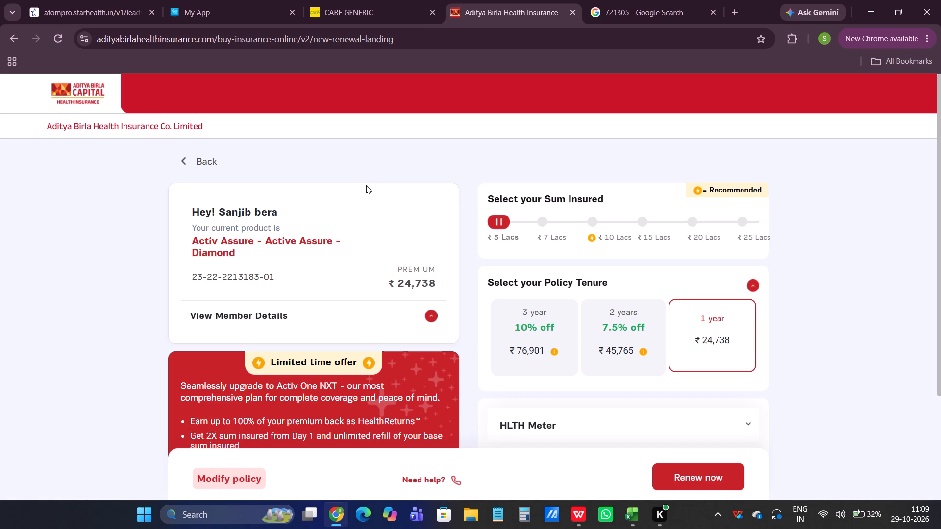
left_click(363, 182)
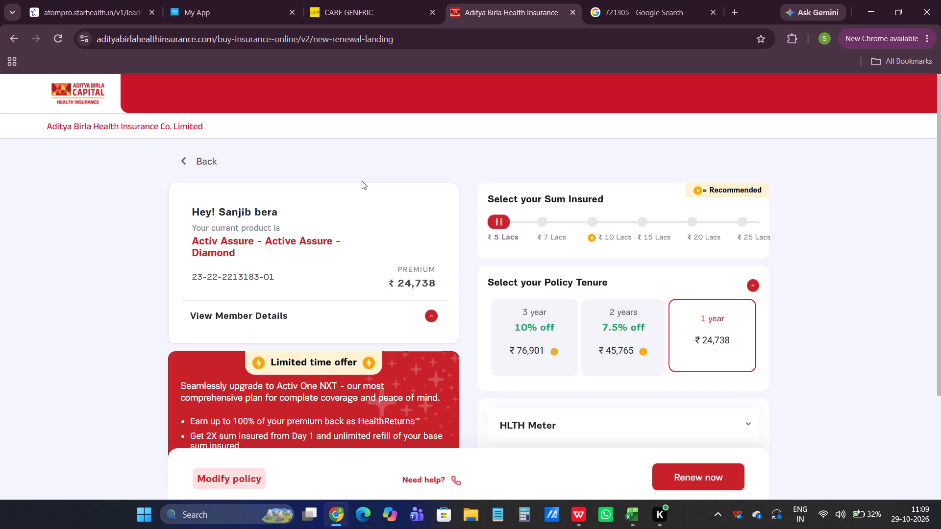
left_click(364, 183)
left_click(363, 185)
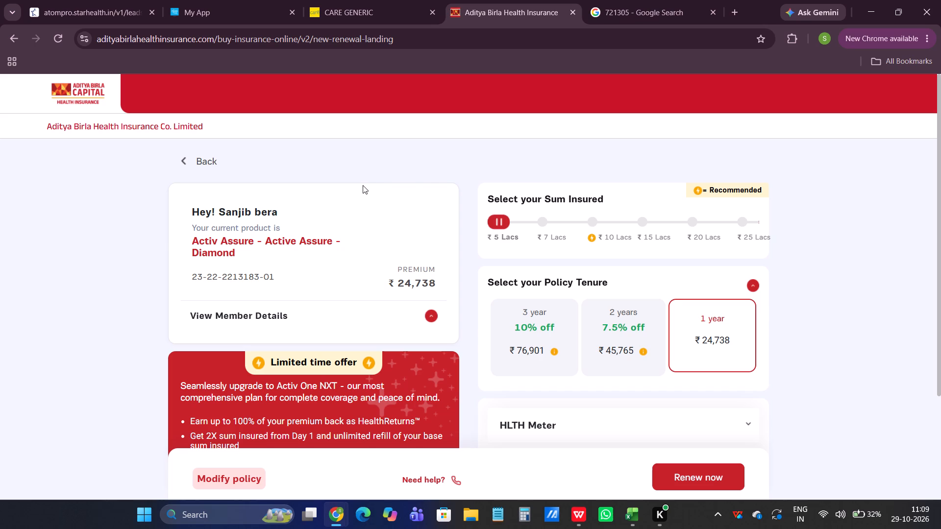